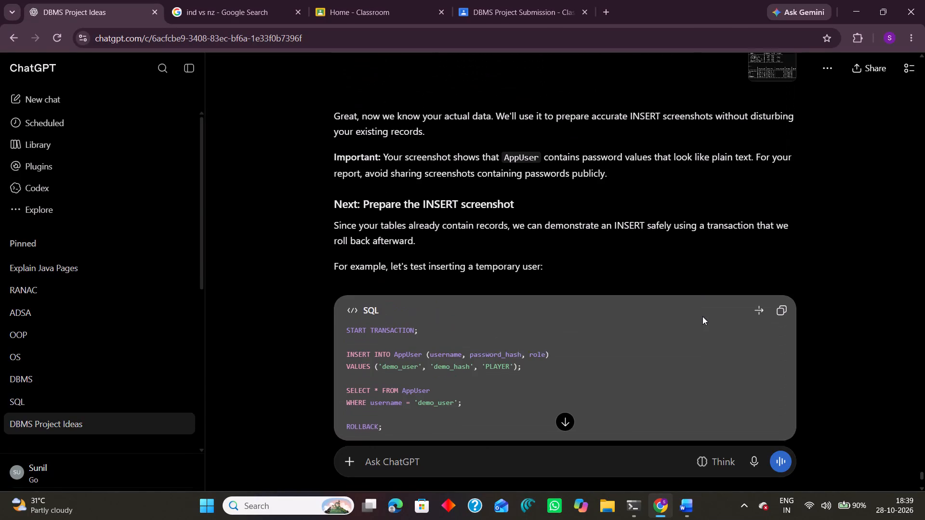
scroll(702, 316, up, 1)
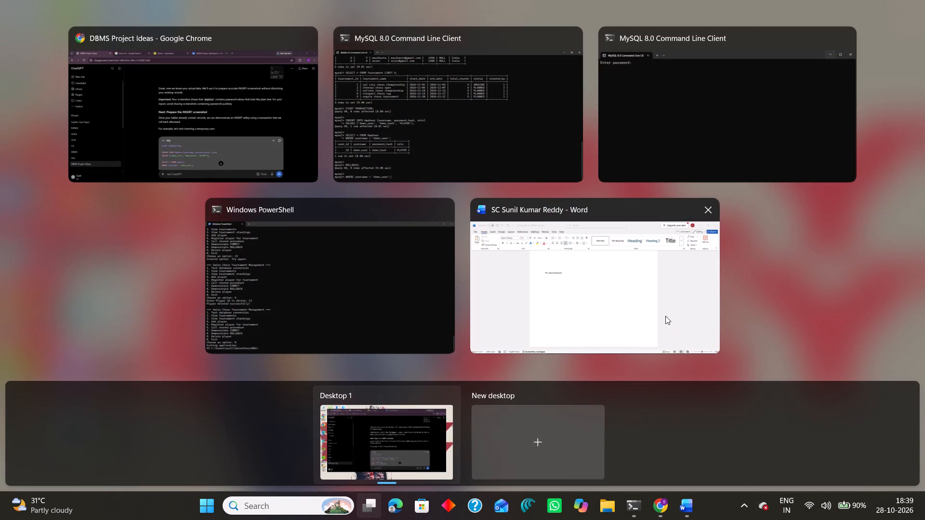
Switch to the Word project report and look through its sections, examining the screenshots under "7. Insert Statements".
click(628, 239)
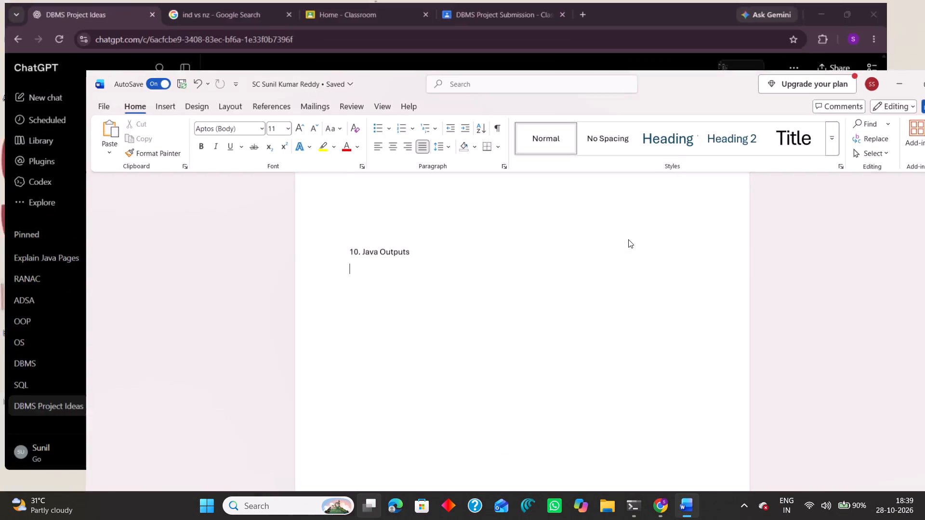
scroll(628, 239, up, 2)
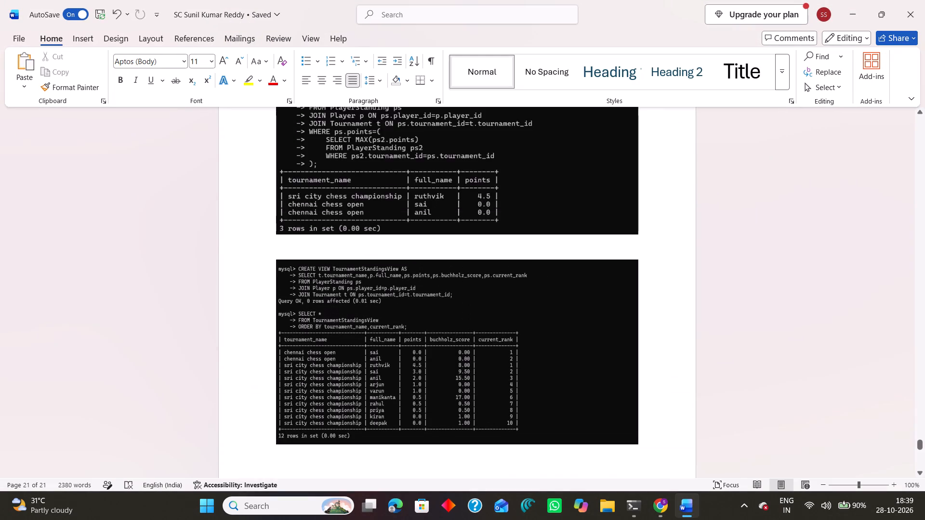
scroll(628, 239, down, 2)
scroll(628, 239, up, 1)
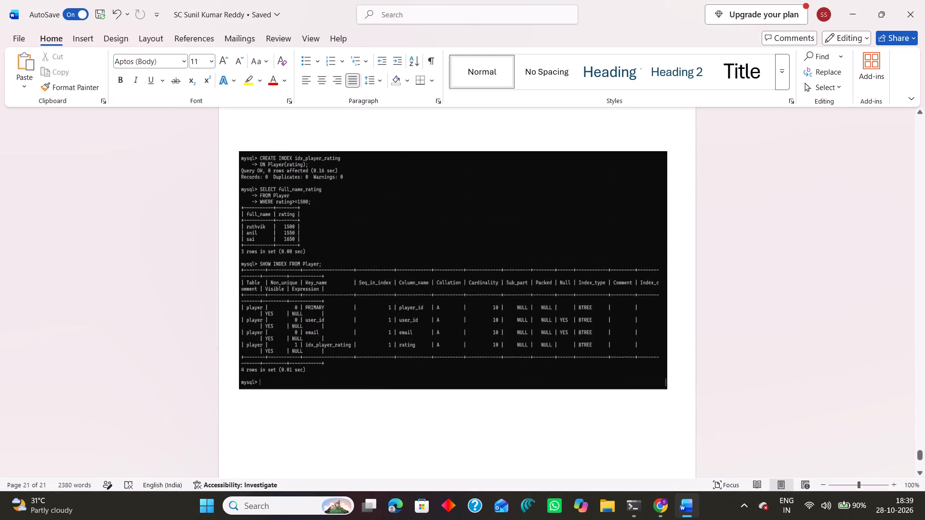
scroll(628, 239, up, 8)
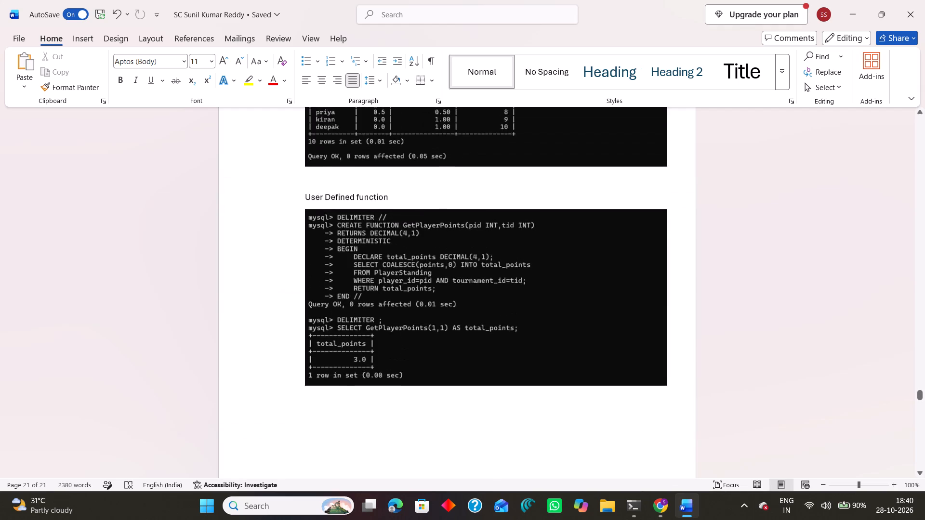
scroll(628, 239, up, 8)
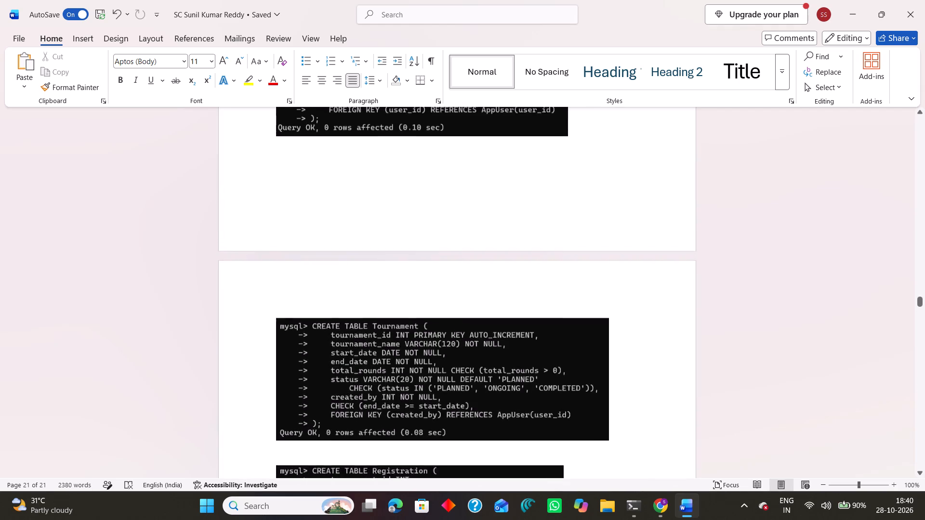
scroll(628, 239, up, 4)
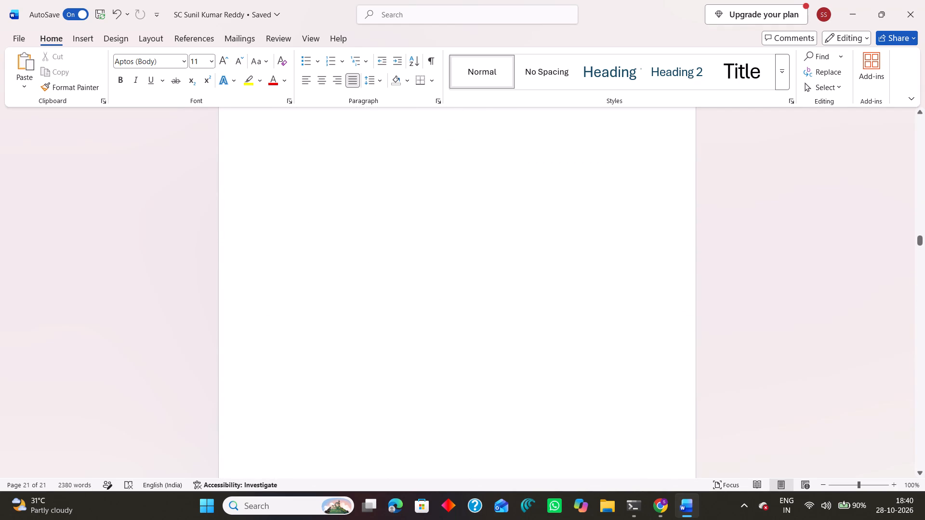
scroll(628, 239, up, 13)
scroll(628, 239, down, 7)
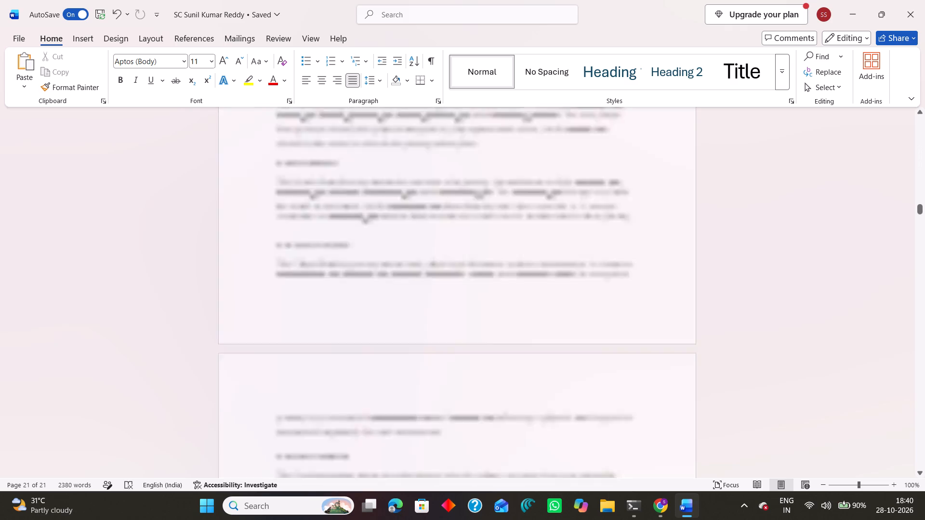
scroll(628, 239, down, 3)
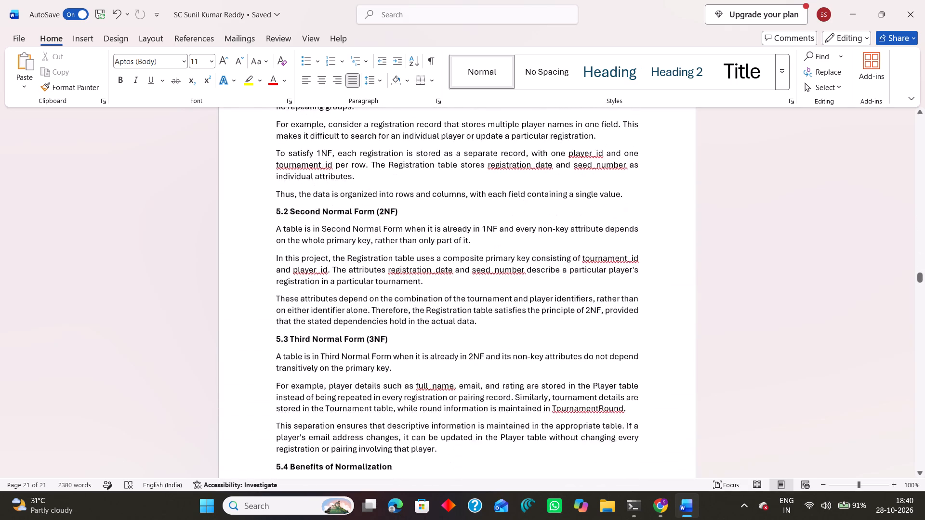
scroll(628, 239, down, 3)
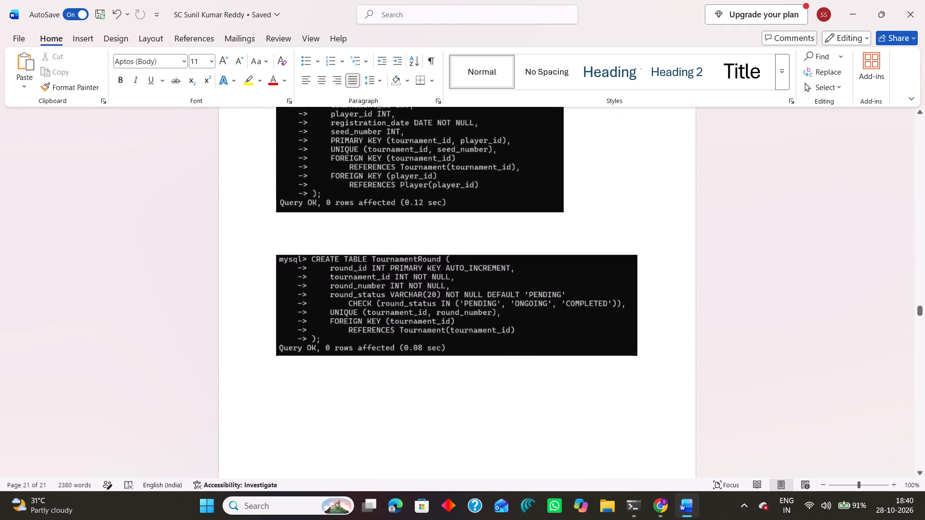
scroll(628, 239, down, 3)
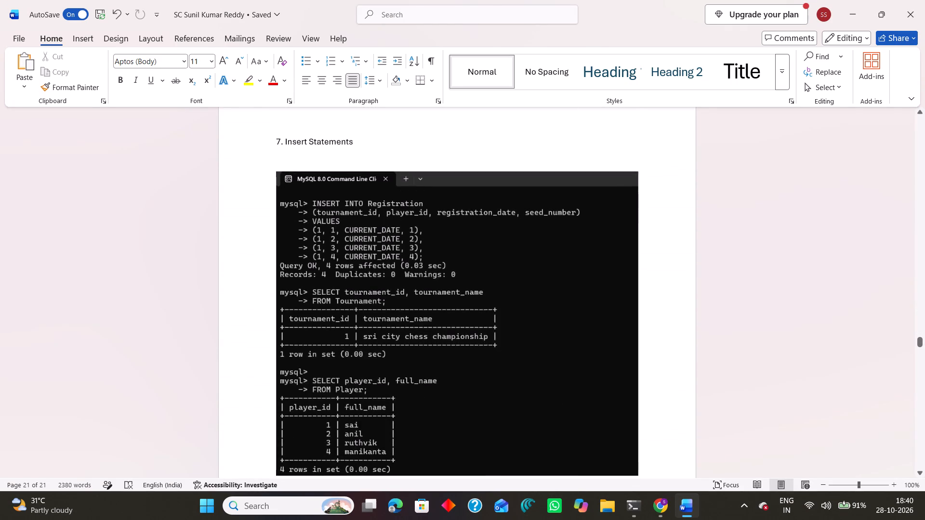
scroll(628, 239, down, 3)
scroll(628, 239, up, 1)
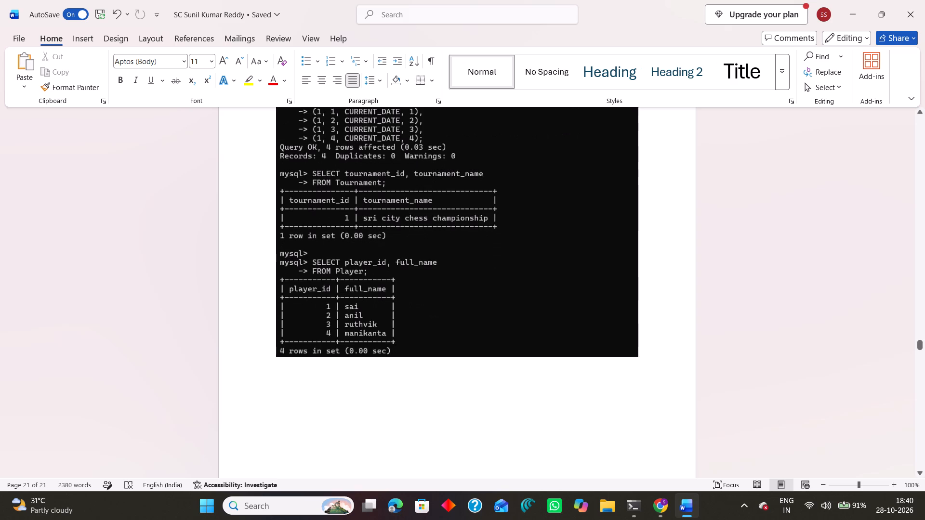
scroll(628, 239, up, 2)
scroll(628, 239, down, 1)
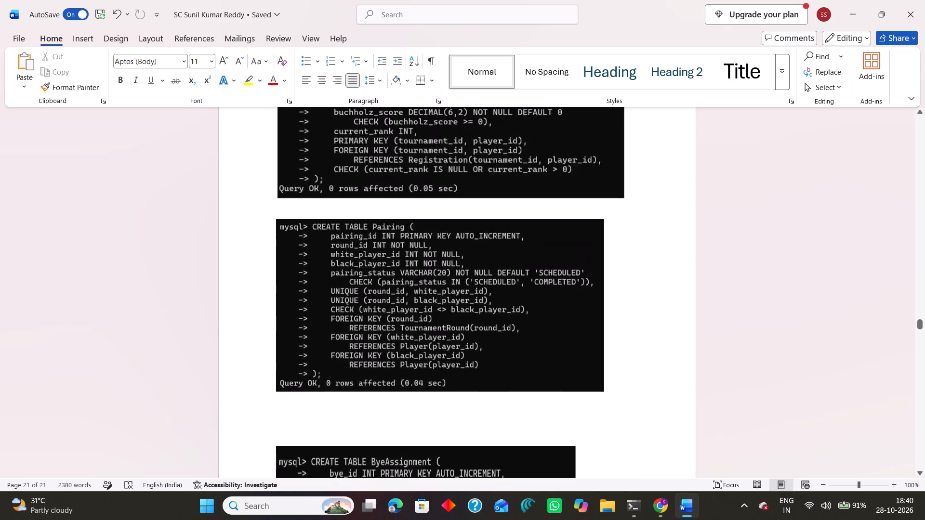
scroll(628, 239, down, 1)
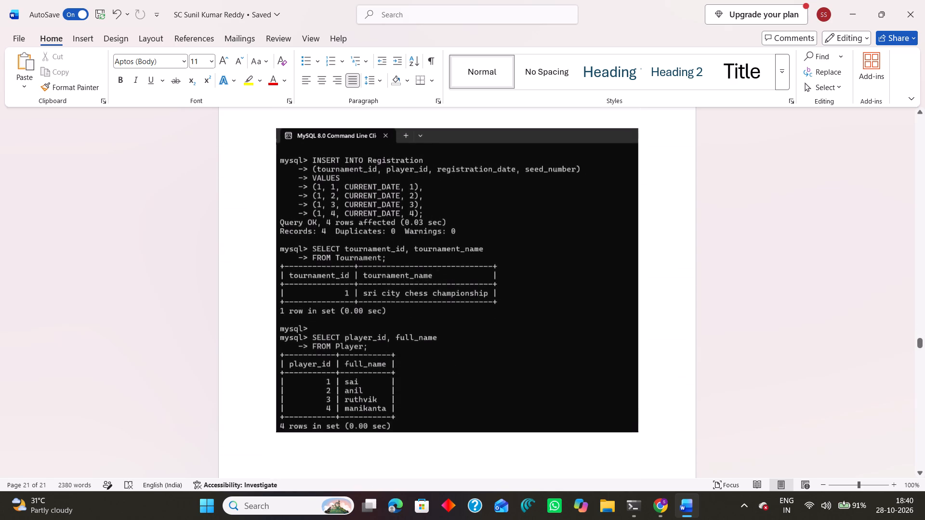
scroll(628, 239, down, 1)
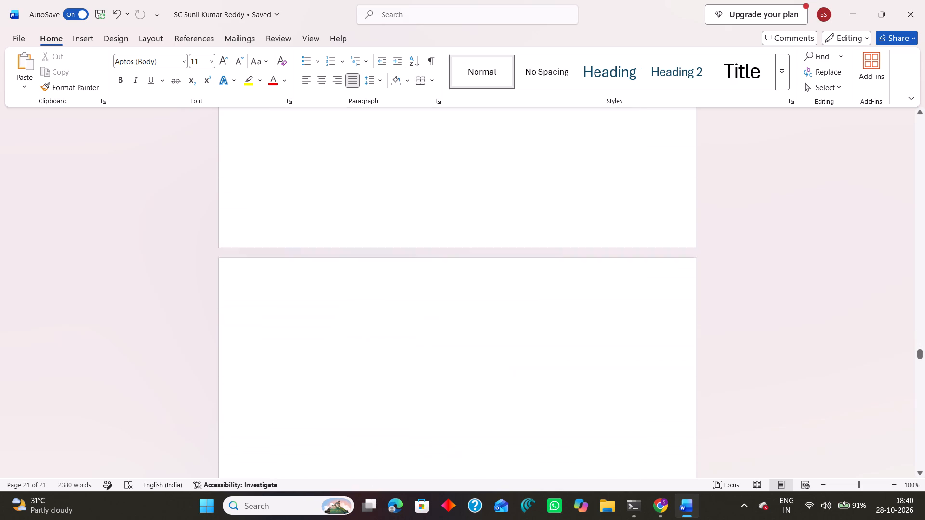
scroll(628, 239, down, 1)
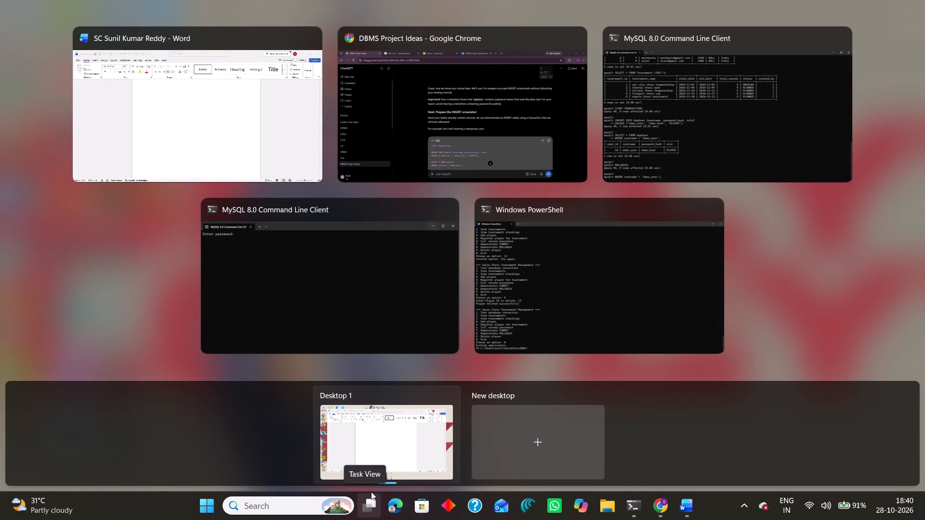
click(598, 507)
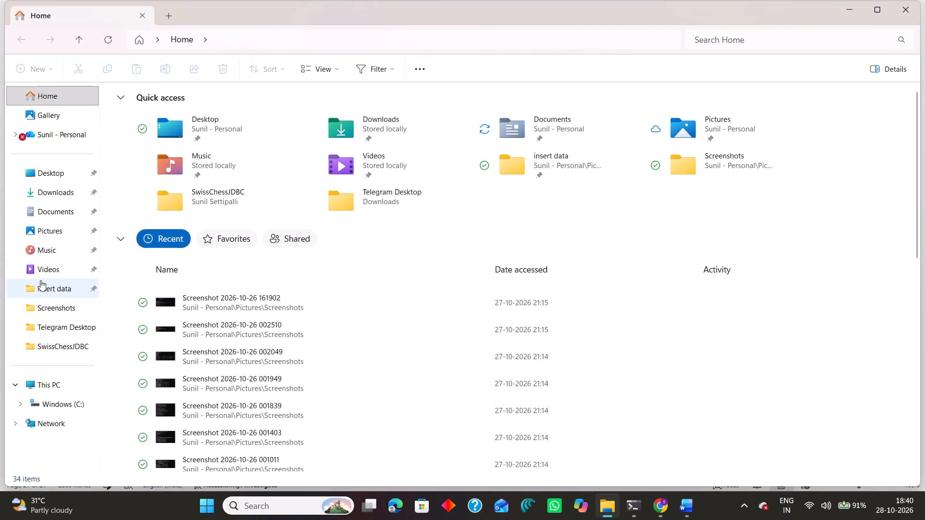
click(47, 306)
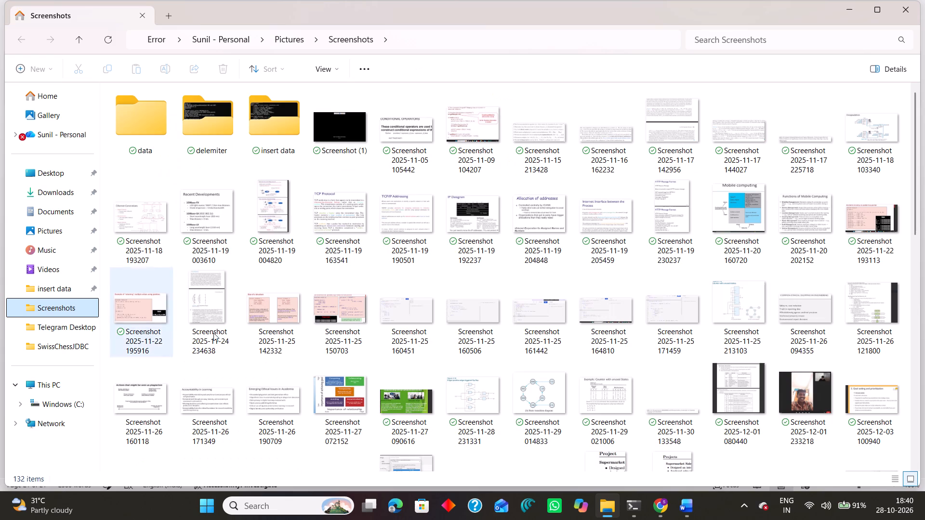
scroll(285, 362, down, 10)
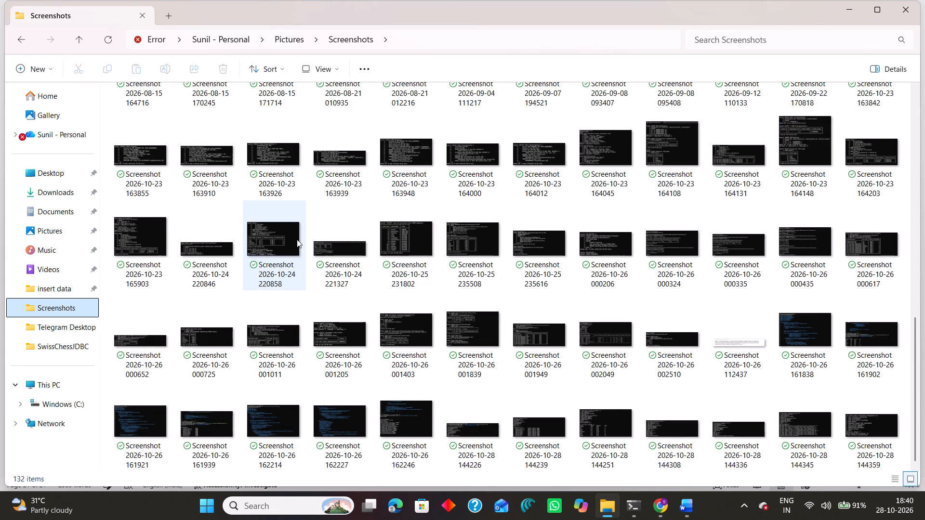
scroll(352, 208, up, 1)
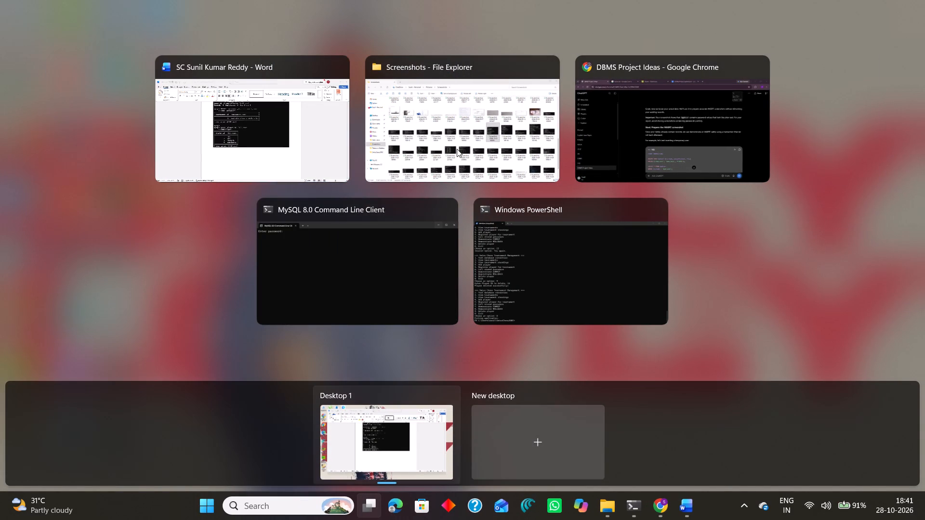
In the Screenshots folder, browse the images from Screenshot 2026-10-23 164108.png onward and copy Screenshot 2026-10-23 165903.png, showing the MatchResult insert.
click(456, 144)
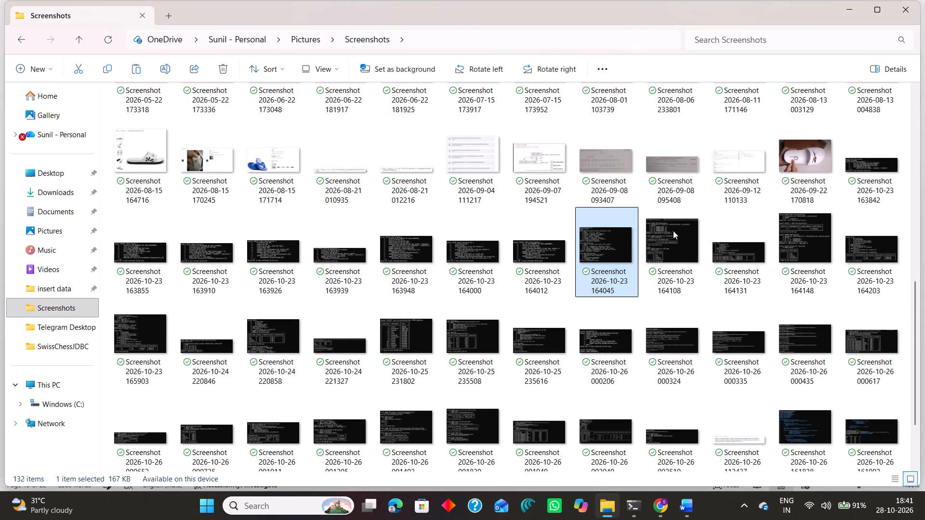
double_click(677, 232)
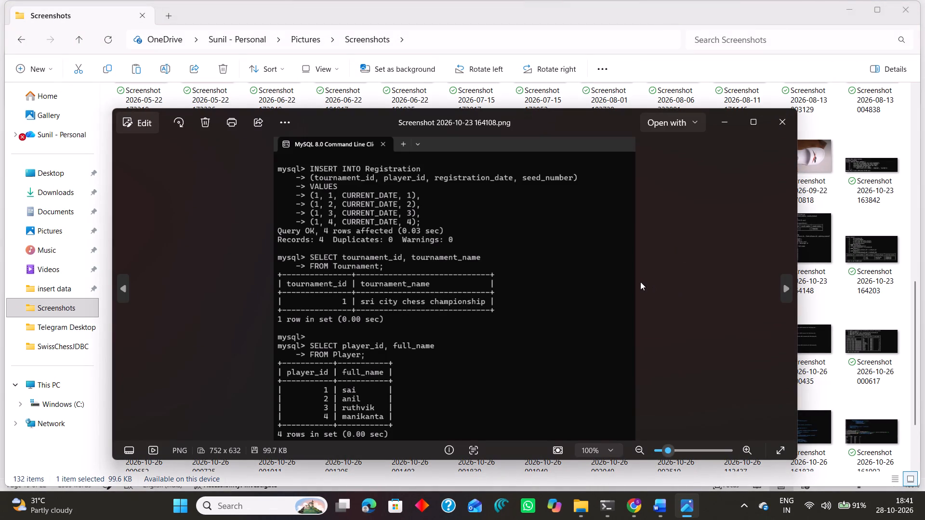
key(Right)
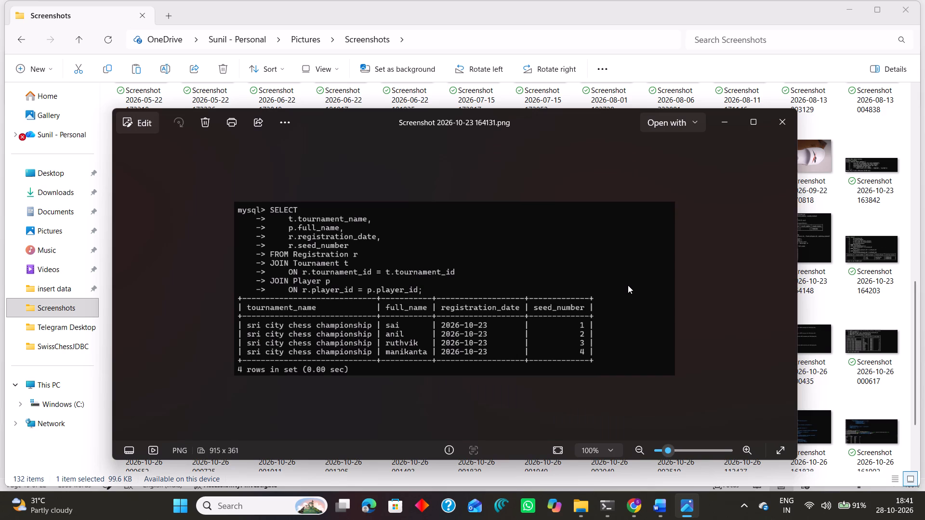
key(Right)
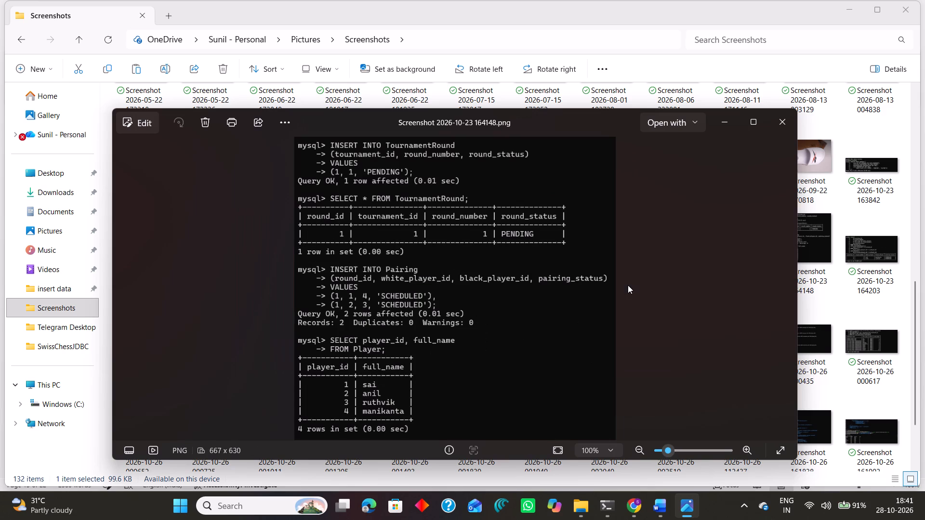
key(Right)
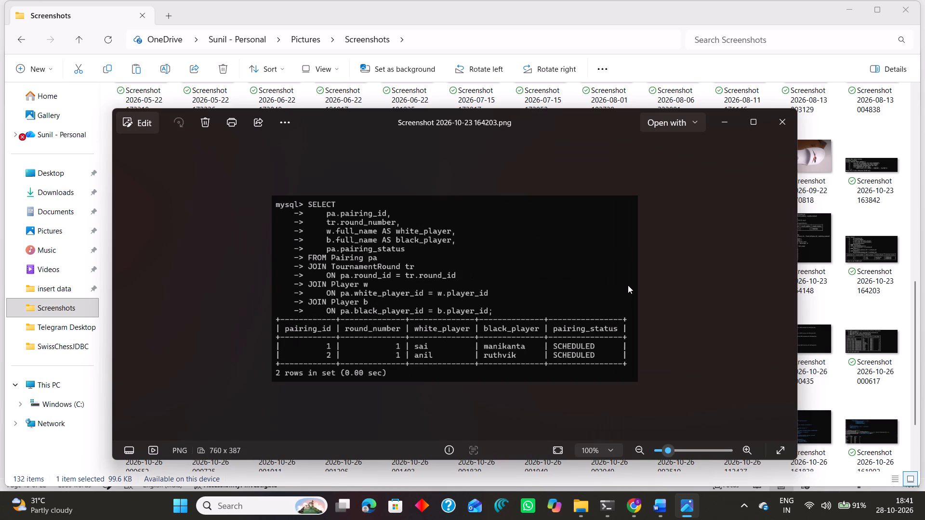
key(Right)
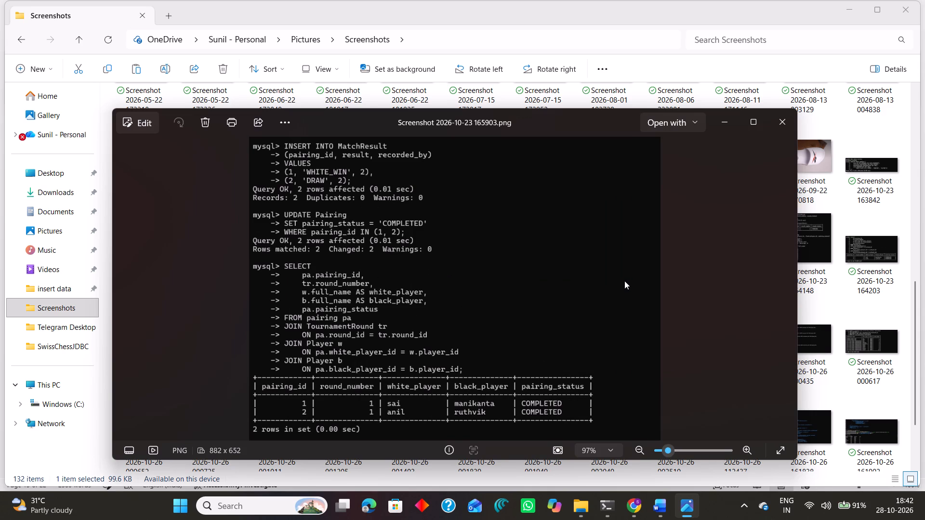
key(ctrl+c)
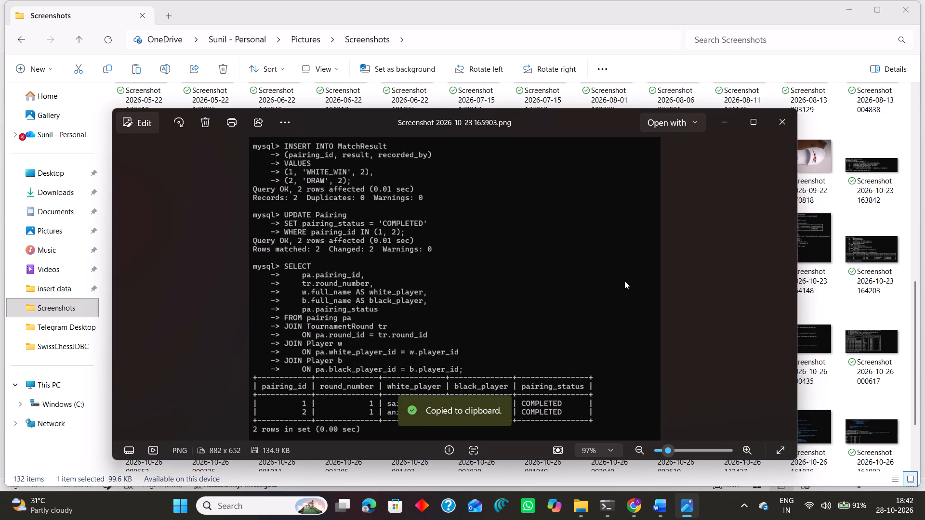
Return to the Word report and paste the MatchResult insert screenshot on the line below the Registration insert screenshot.
click(695, 73)
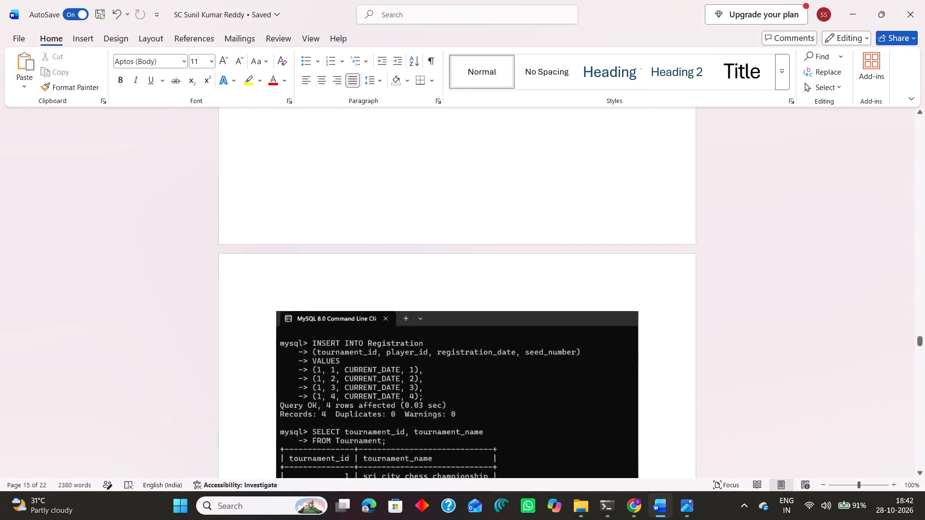
scroll(570, 234, up, 3)
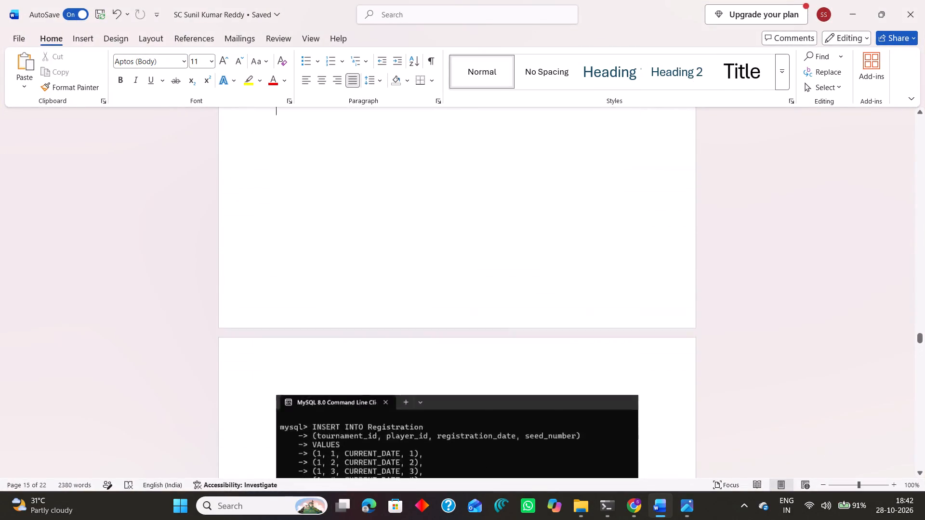
scroll(570, 234, up, 2)
scroll(570, 234, down, 5)
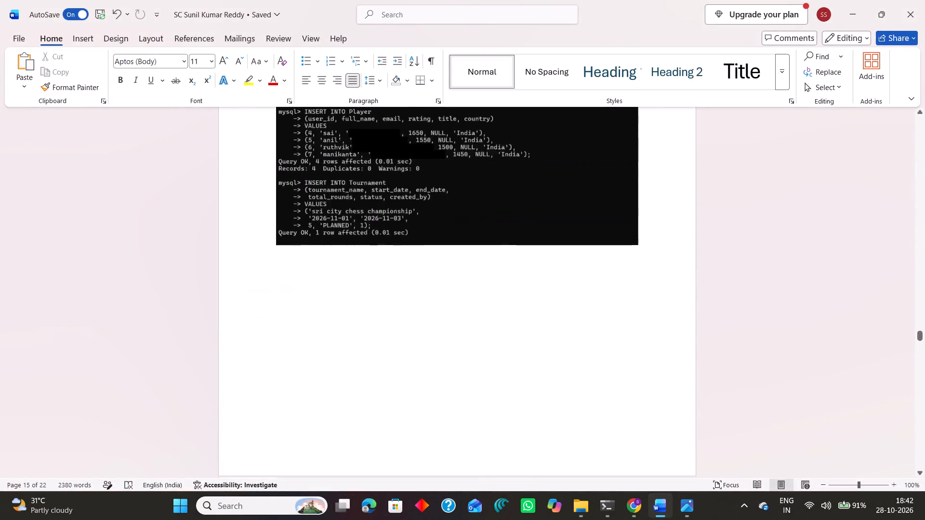
scroll(570, 234, down, 1)
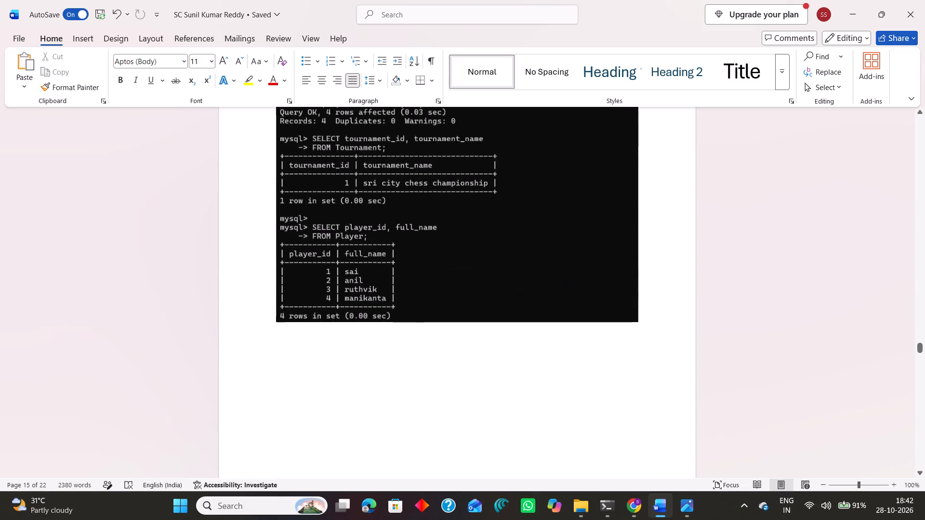
click(283, 342)
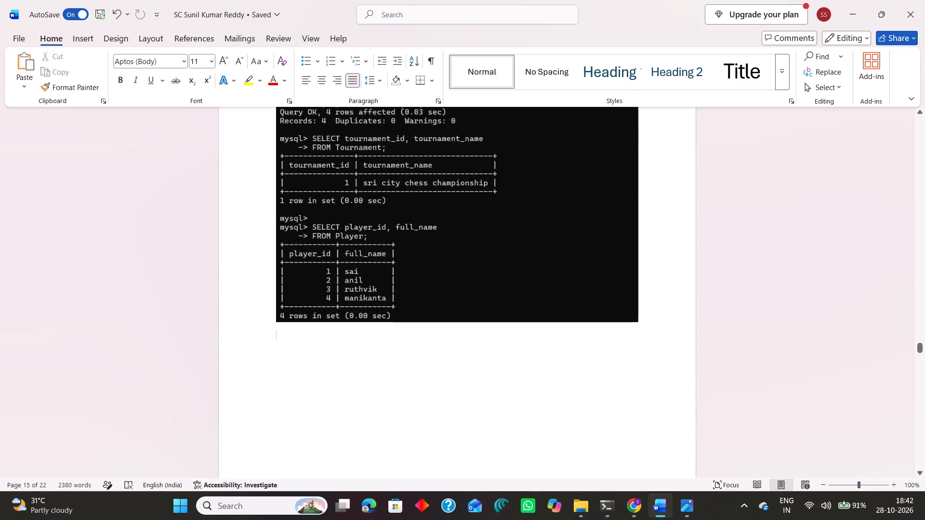
key(ctrl+v)
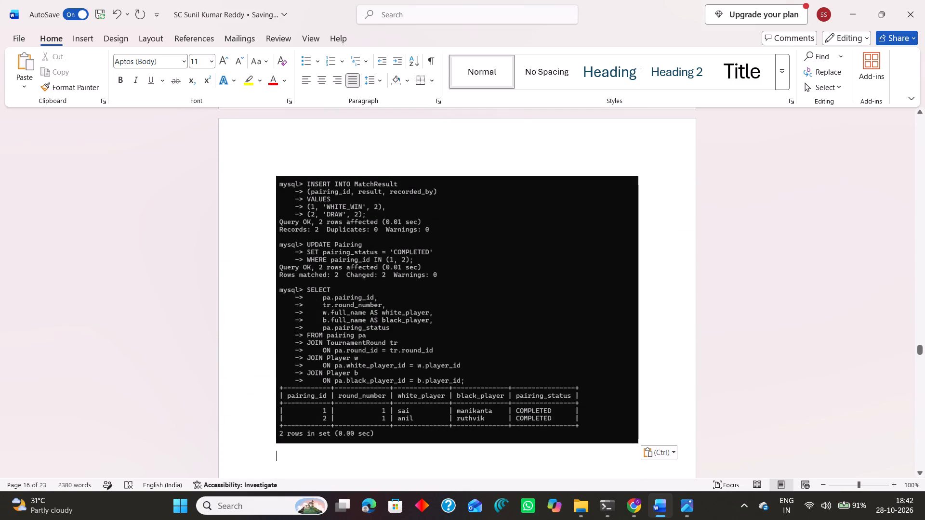
Switch to the image viewer, browse onward for more INSERT screenshots, and copy Screenshot 2026-10-26 001403.png, showing the testplayer AppUser and Player inserts.
click(516, 118)
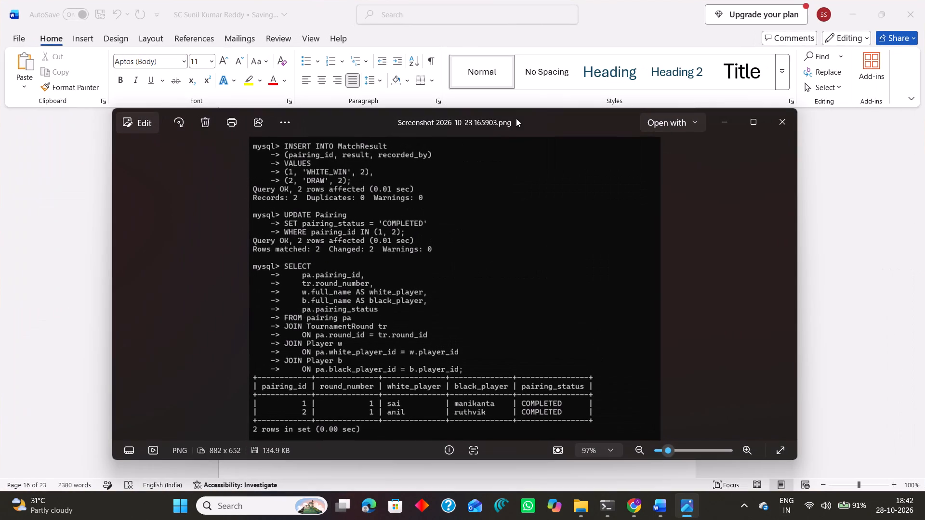
key(Right)
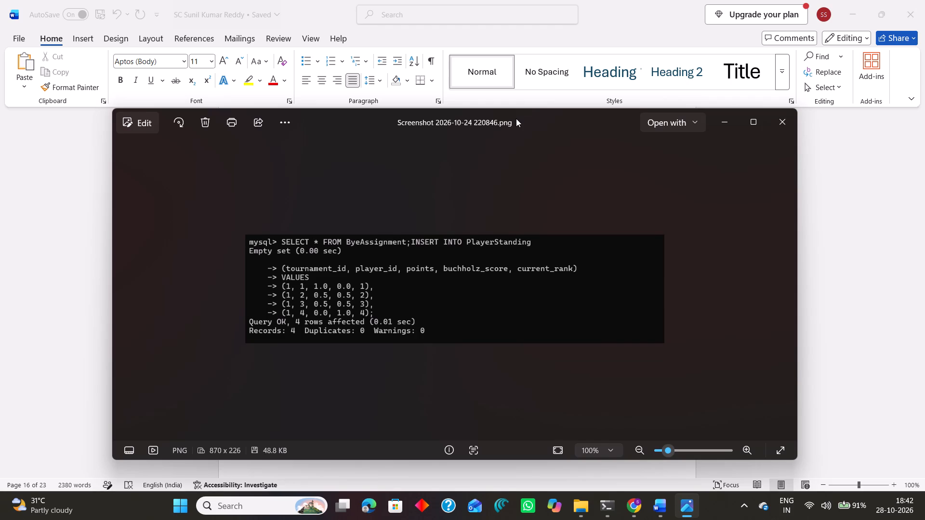
key(Right)
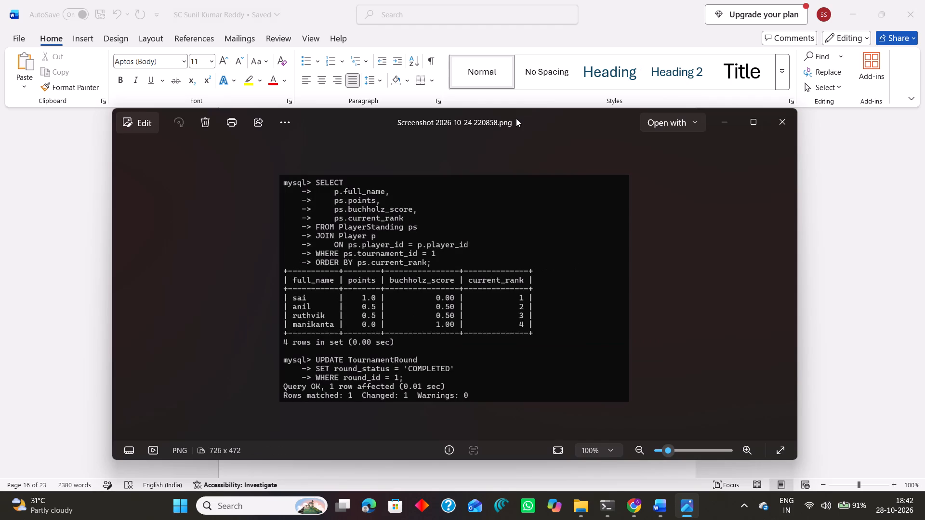
key(Right)
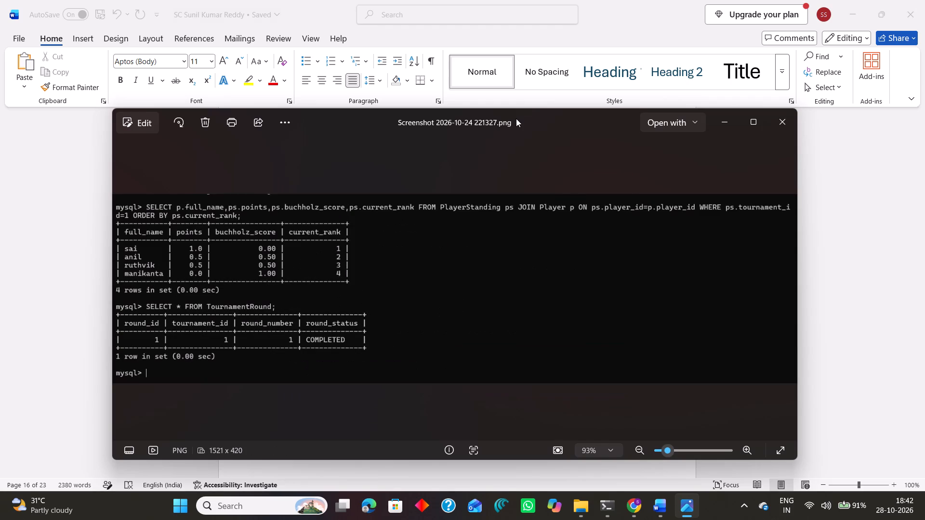
key(Right)
key(Right)
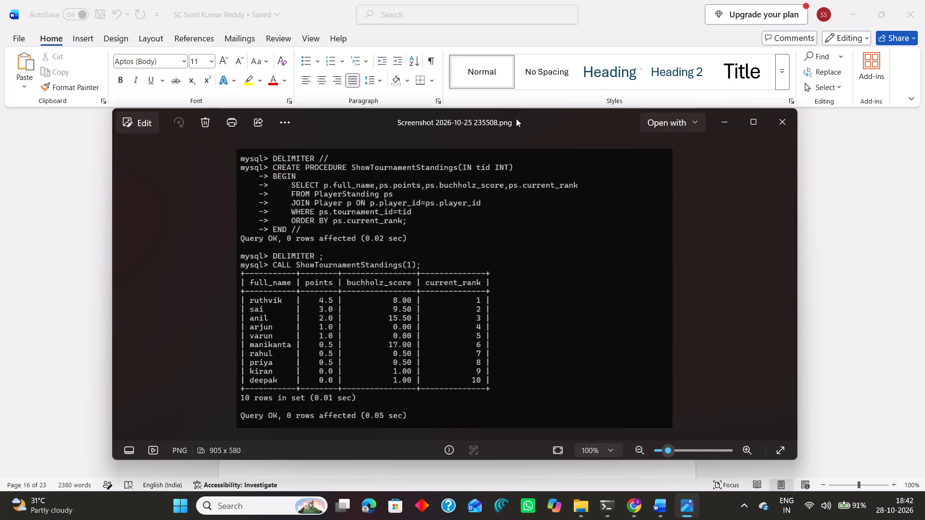
key(Right)
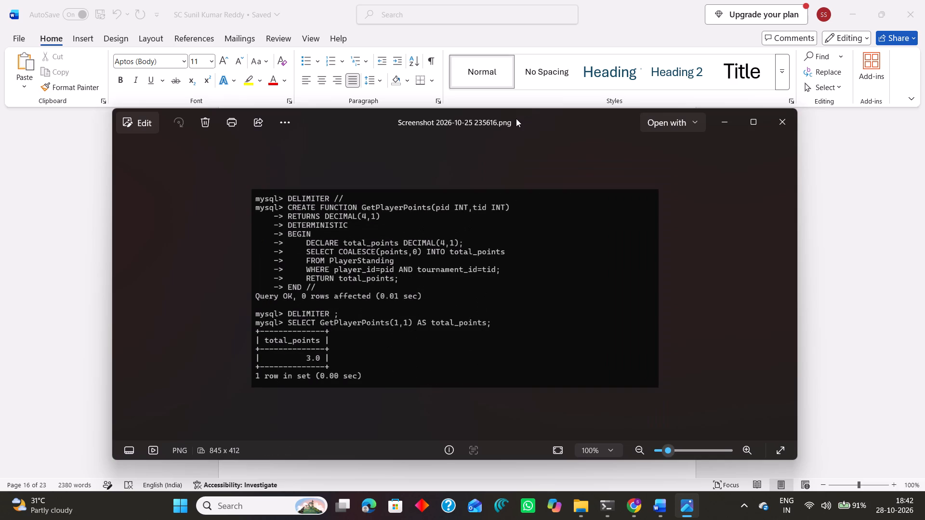
key(Right)
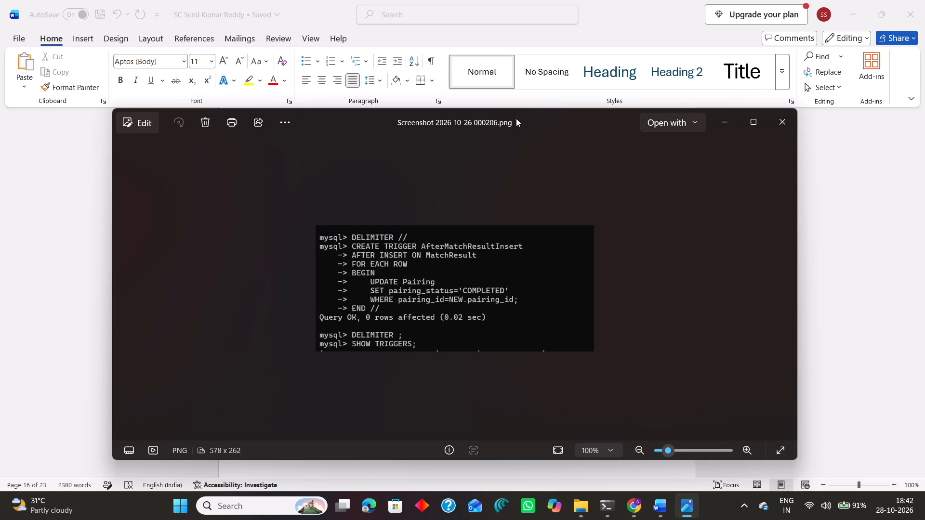
key(Right)
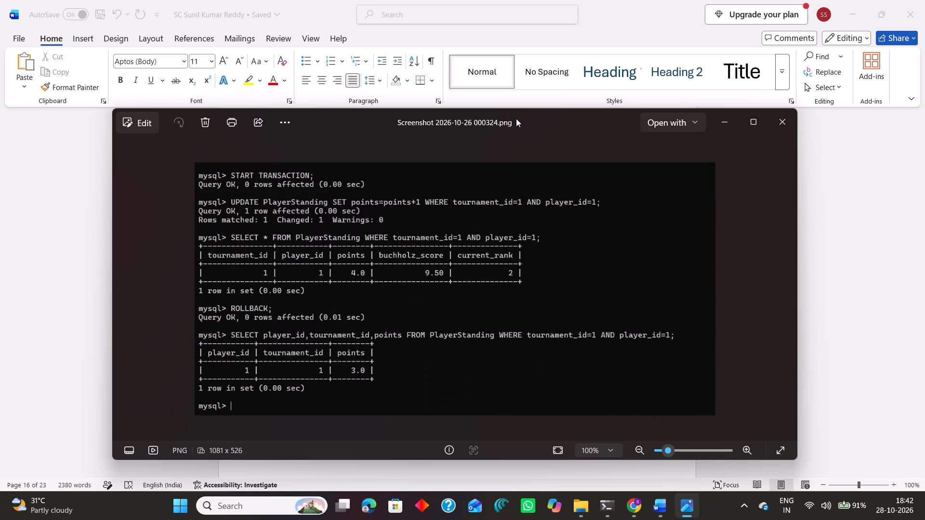
key(Right)
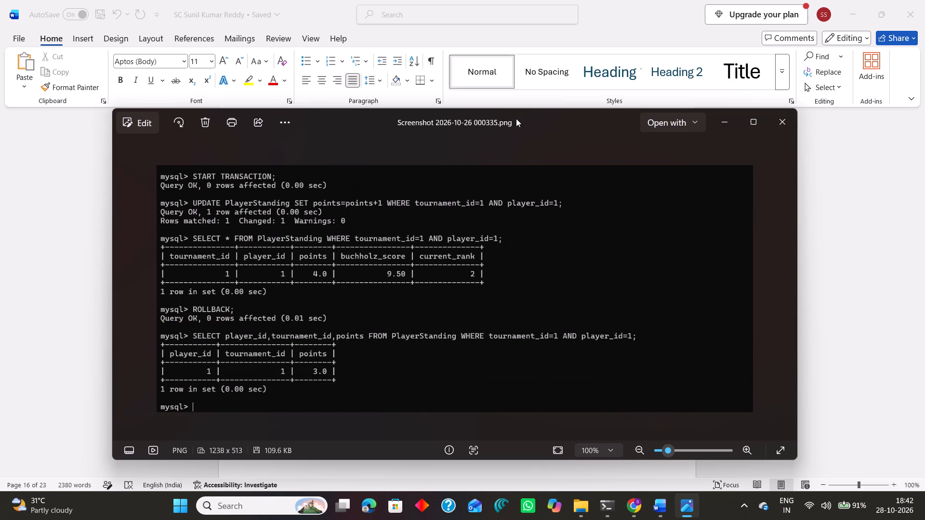
key(Right)
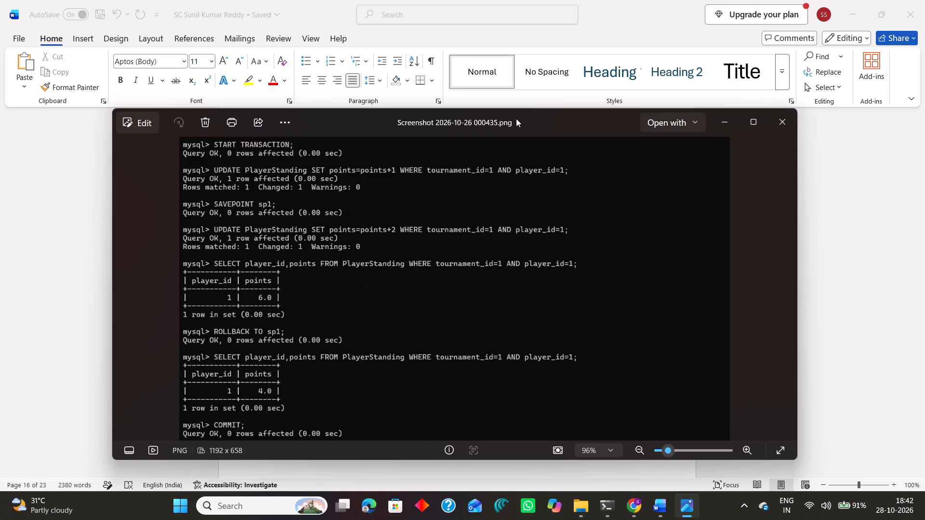
key(Right)
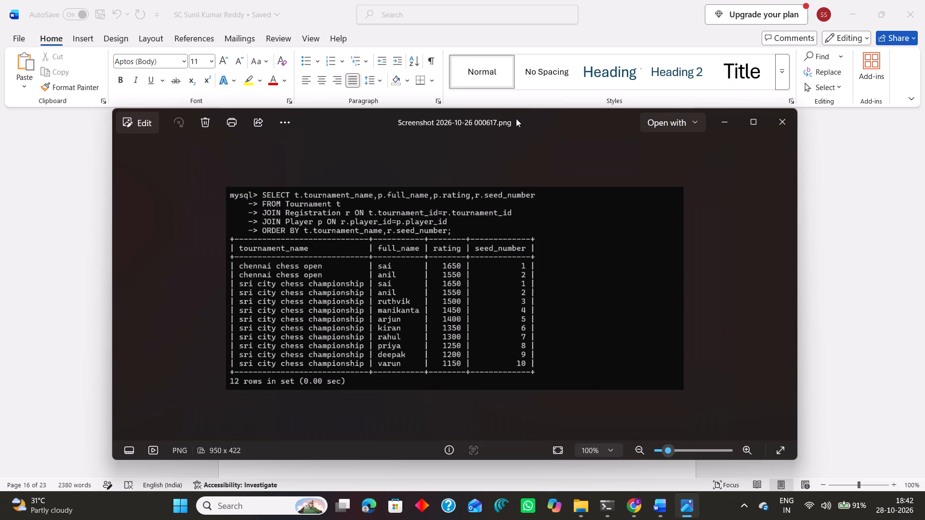
key(Right)
key(Right)
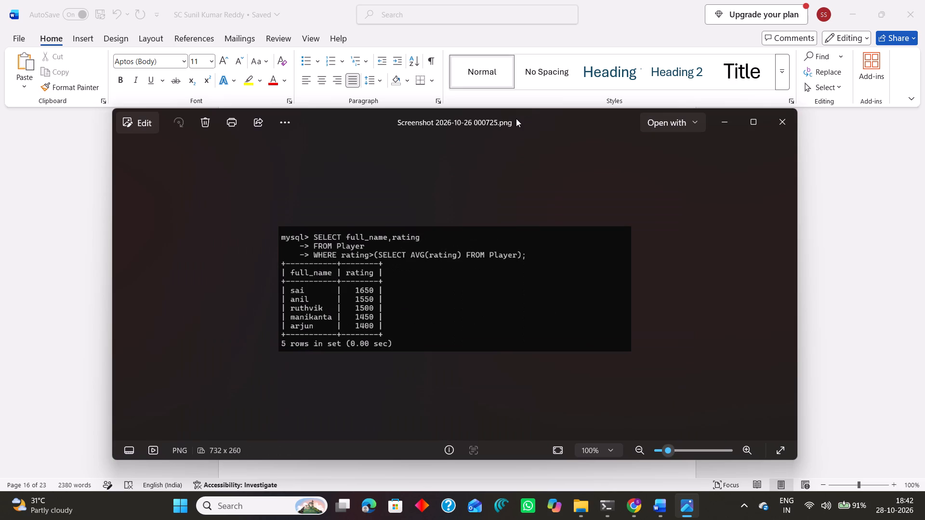
key(Right)
key(Right)
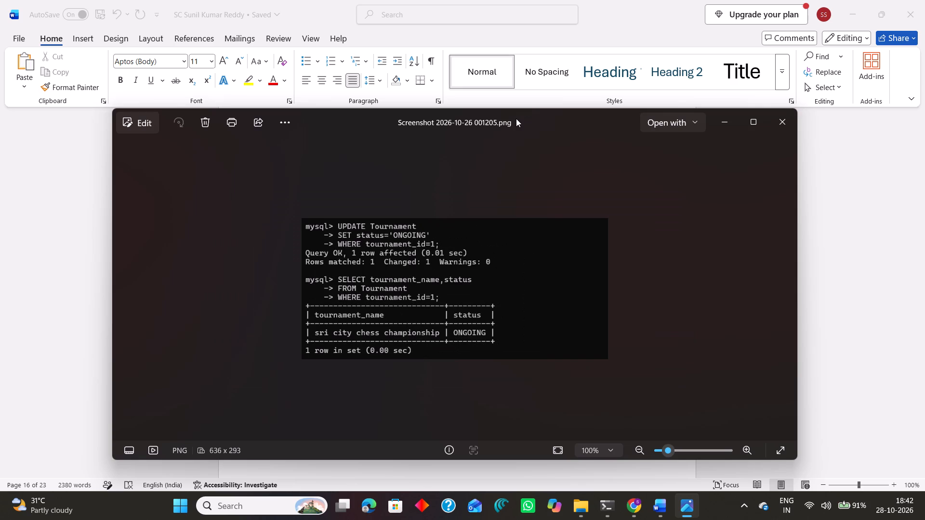
key(Right)
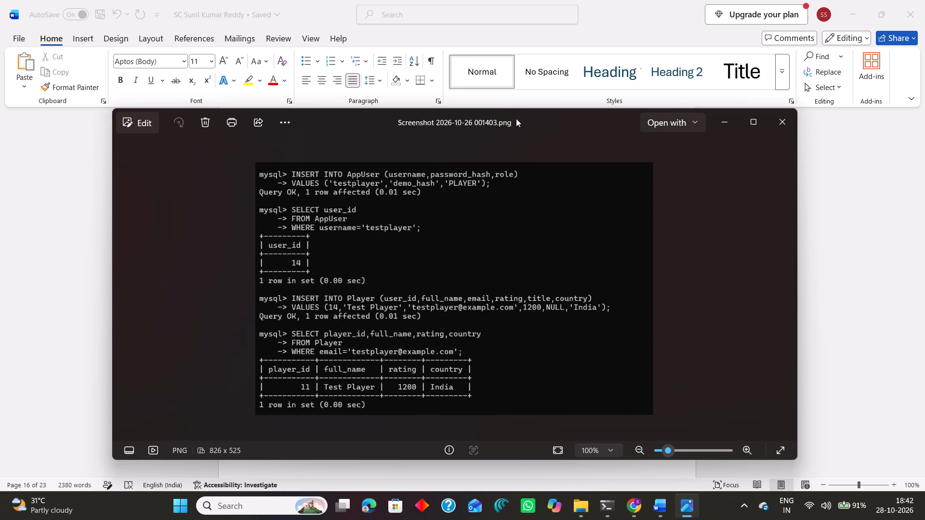
key(ctrl+c)
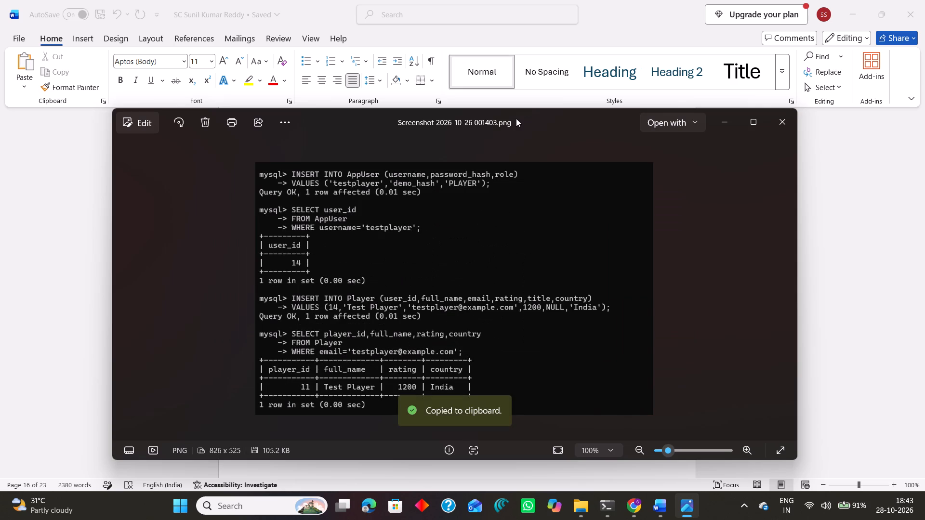
Return to the Word report and paste the testplayer AppUser and Player insert screenshot on the line below the MatchResult insert screenshot.
click(508, 115)
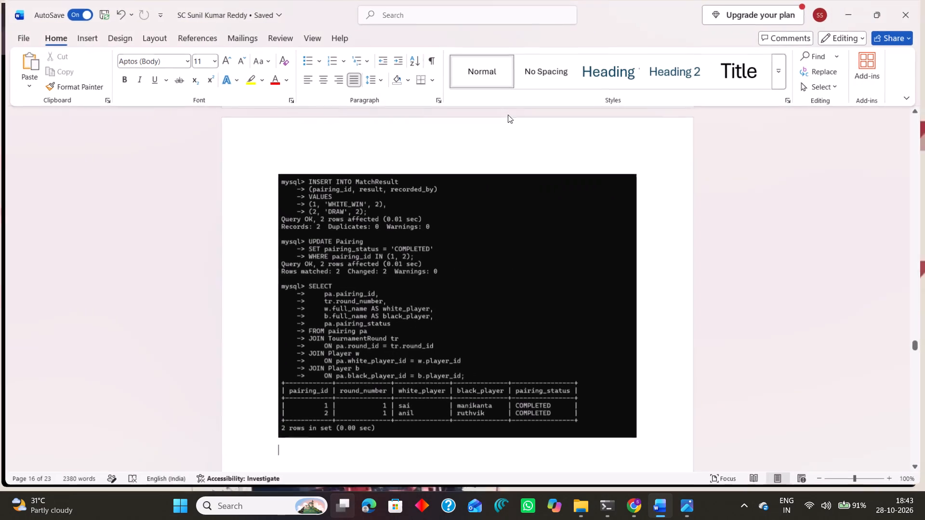
scroll(459, 253, down, 1)
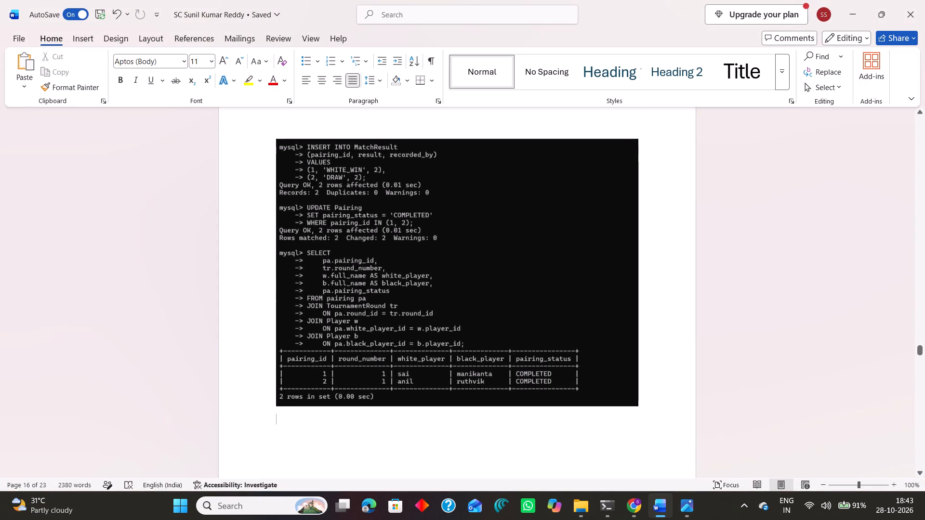
scroll(459, 253, down, 4)
scroll(459, 253, up, 1)
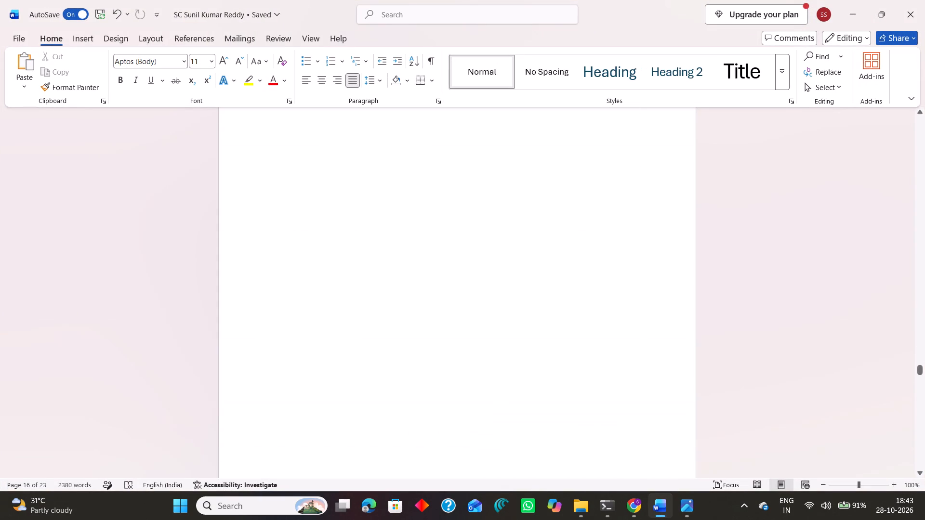
scroll(459, 253, up, 2)
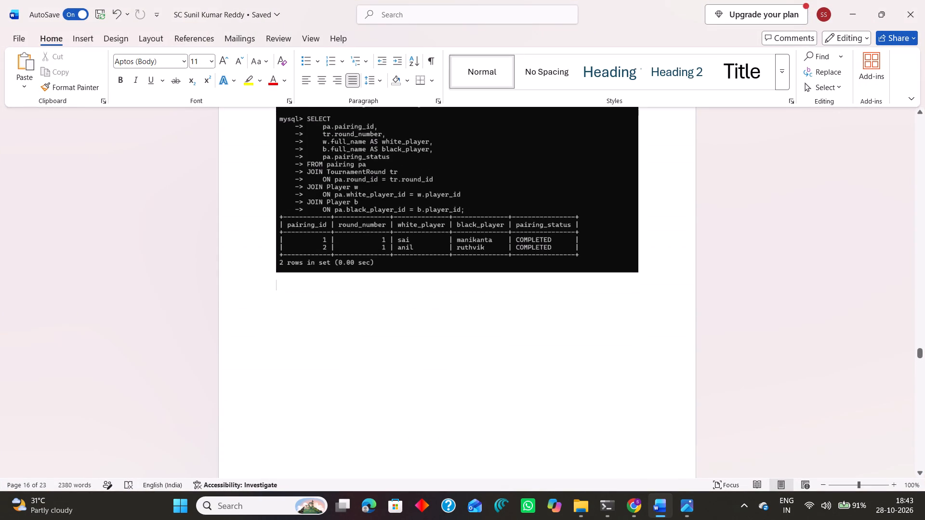
key(ctrl+v)
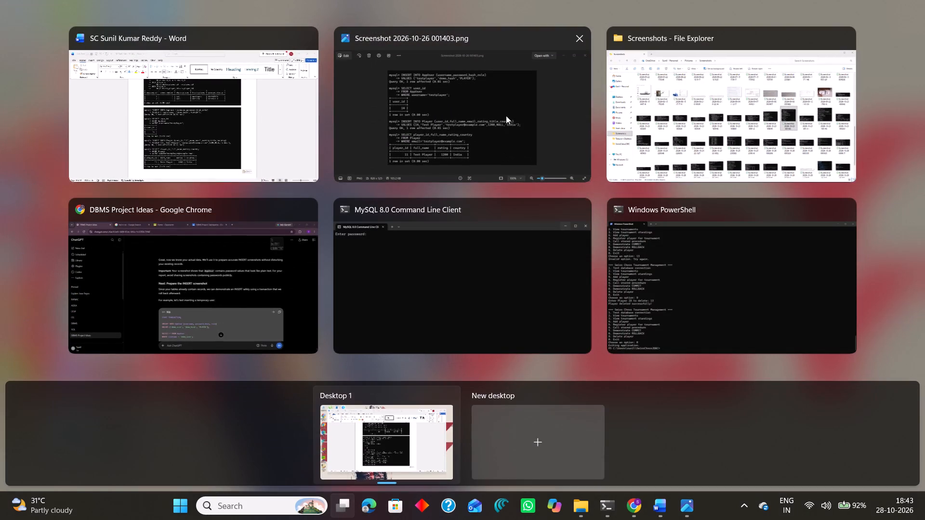
In the image viewer, look through the images after Screenshot 2026-10-26 001403.png for more INSERT screenshots, and minimize the viewer.
click(506, 116)
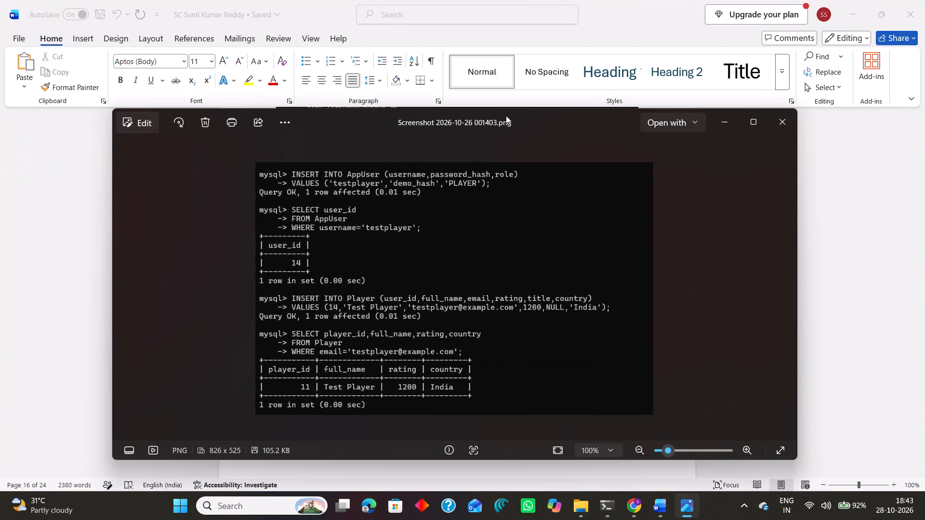
key(Right)
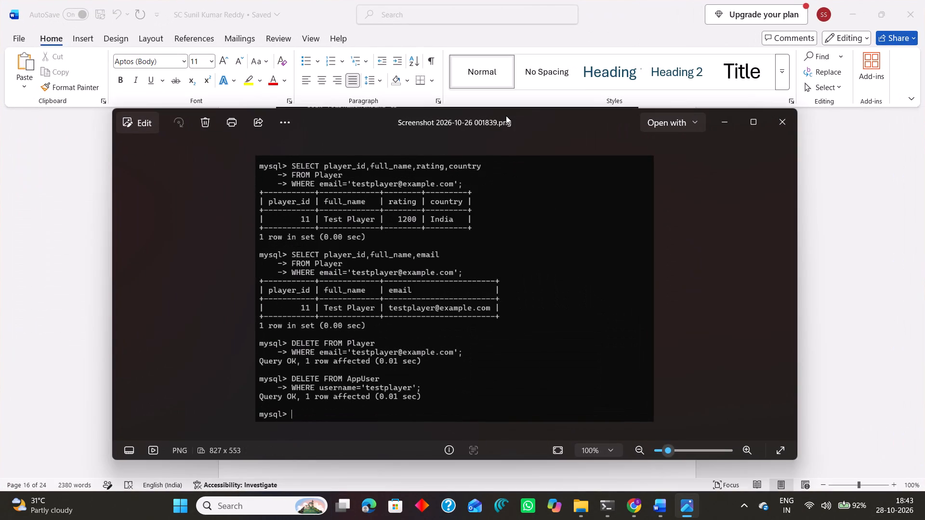
key(Right)
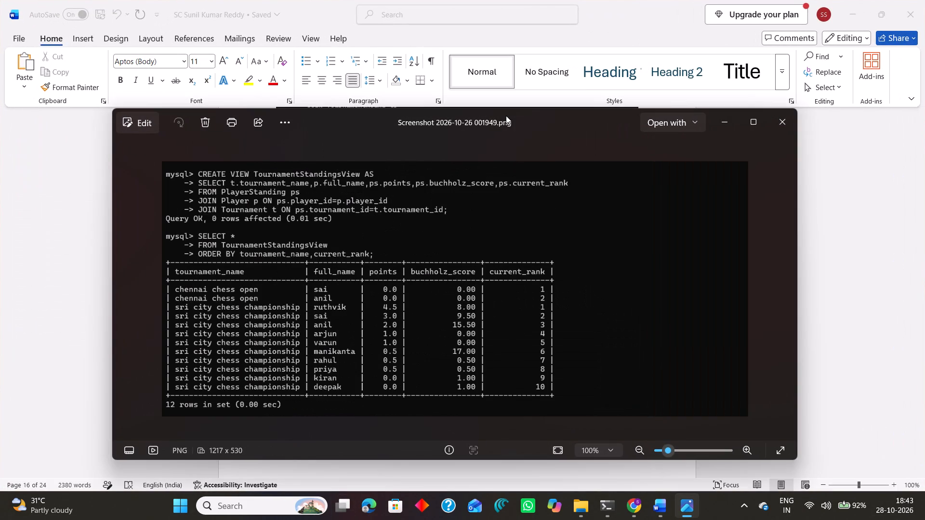
key(Right)
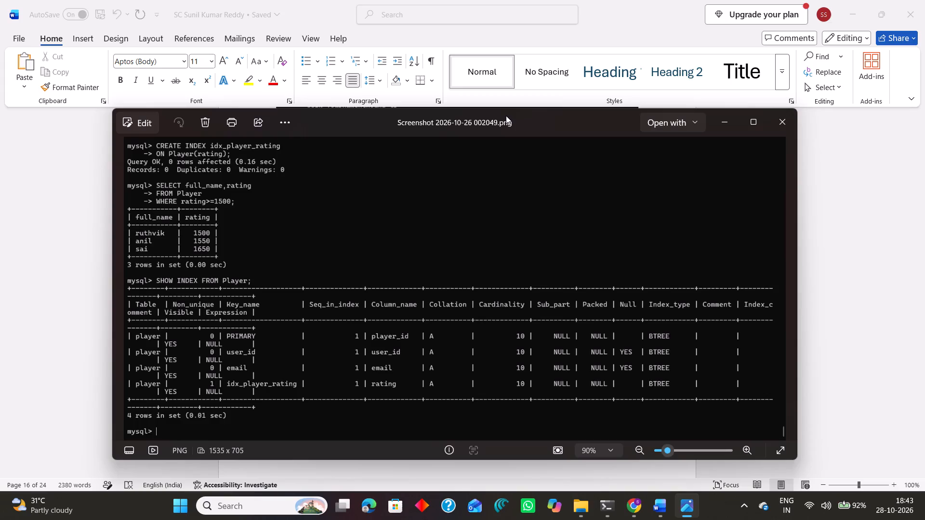
key(Right)
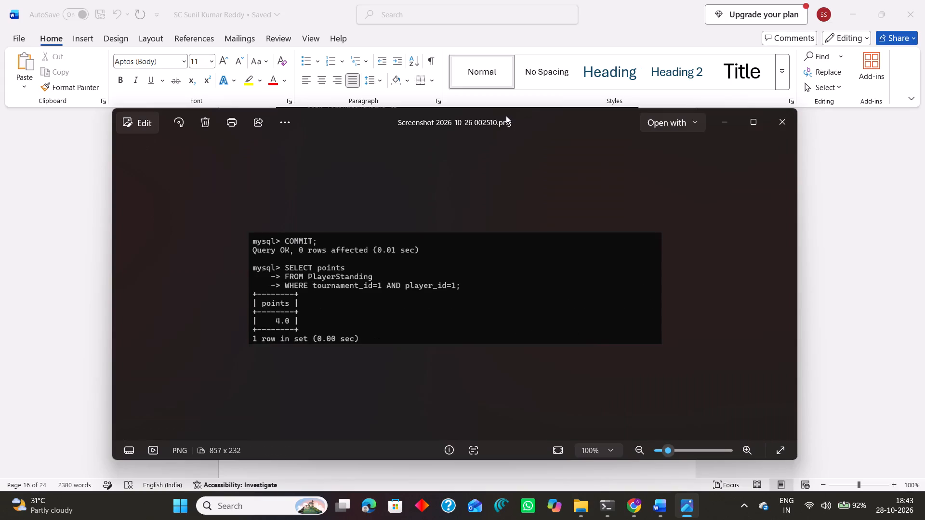
key(Right)
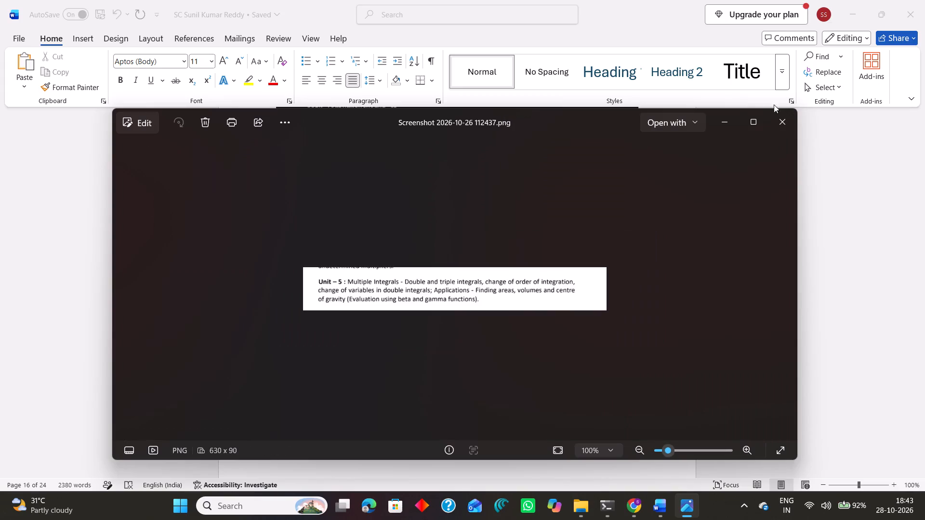
click(727, 116)
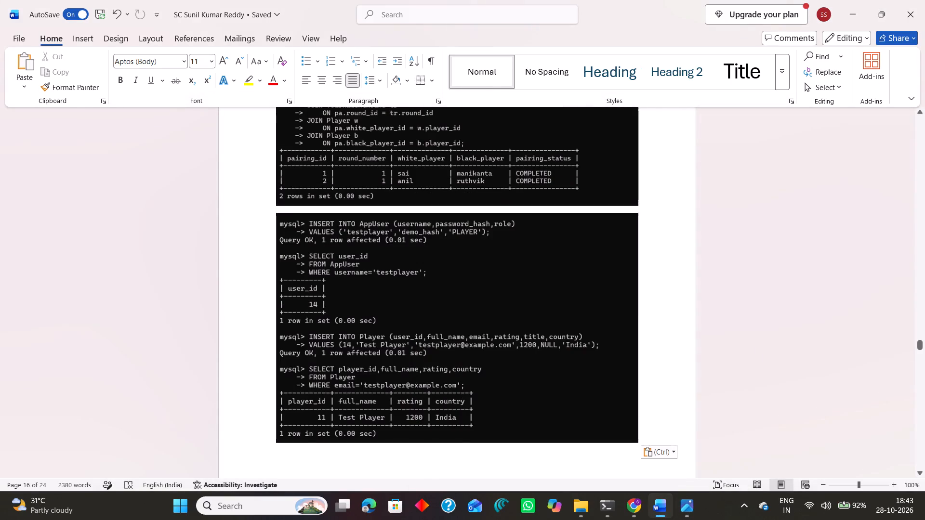
scroll(548, 245, up, 4)
scroll(548, 245, down, 1)
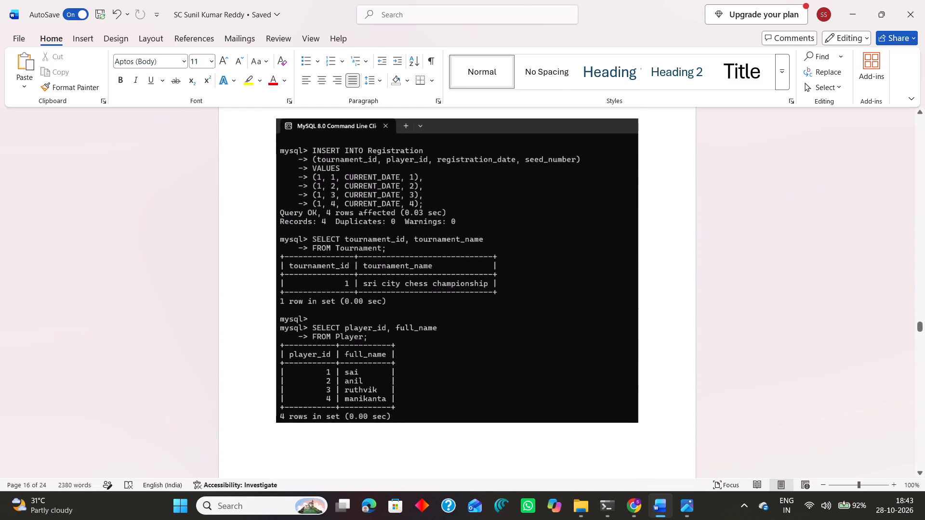
scroll(548, 245, down, 2)
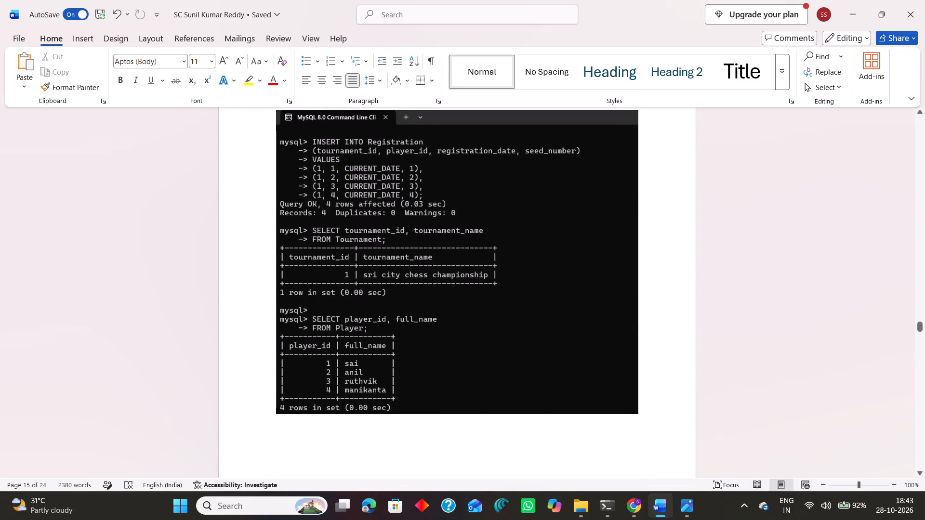
scroll(548, 245, down, 3)
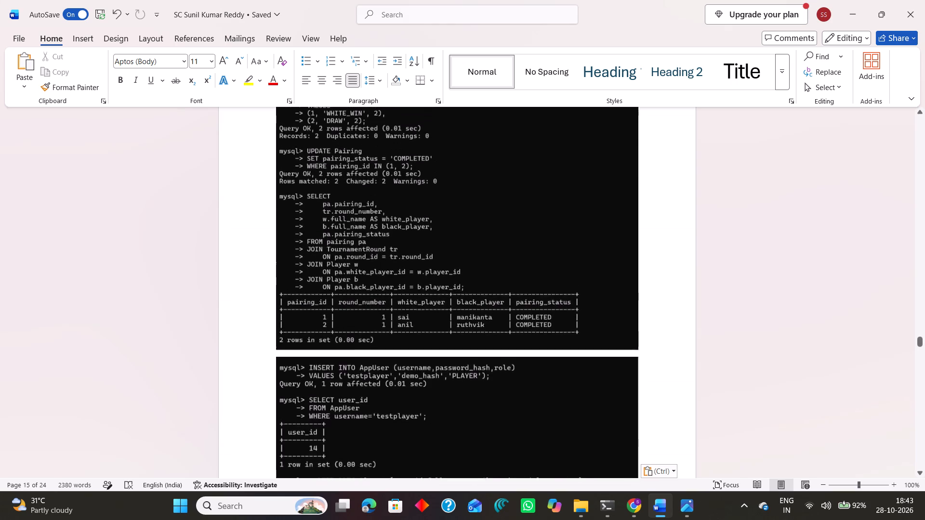
scroll(548, 245, down, 1)
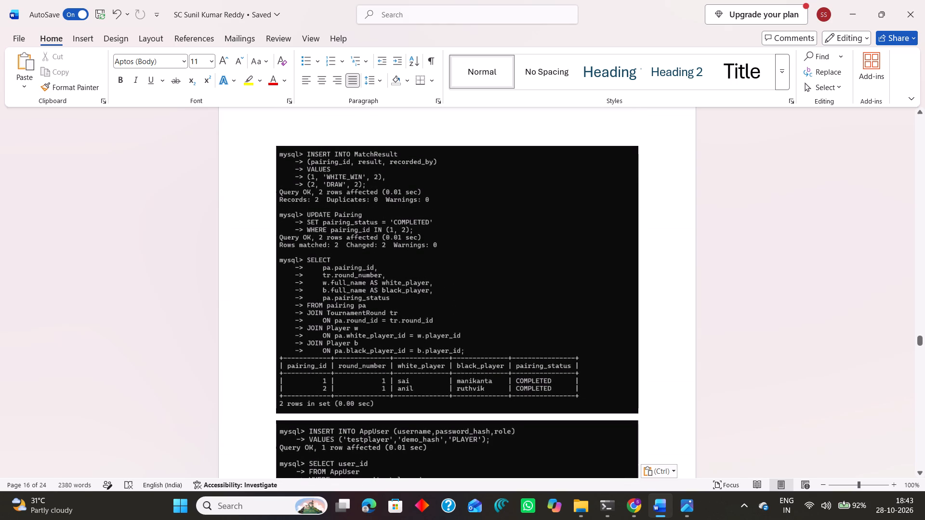
scroll(548, 245, down, 1)
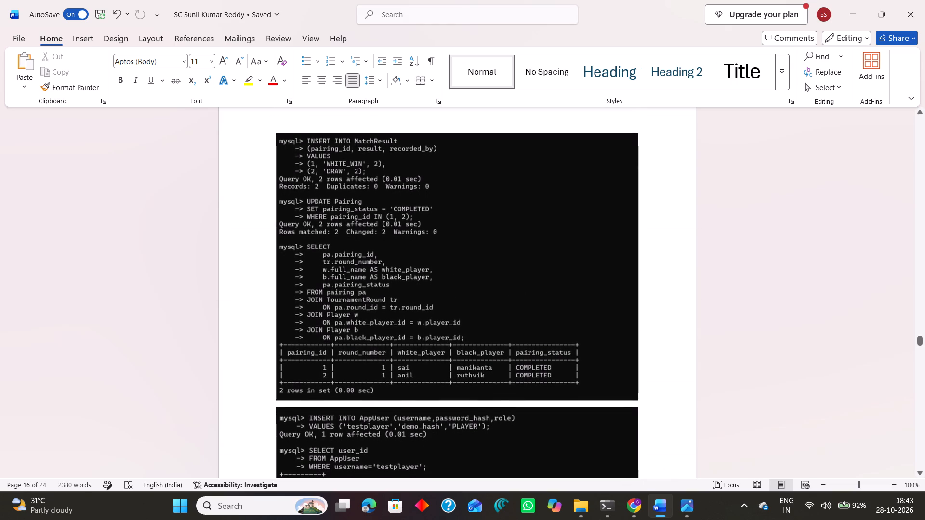
scroll(548, 245, down, 1)
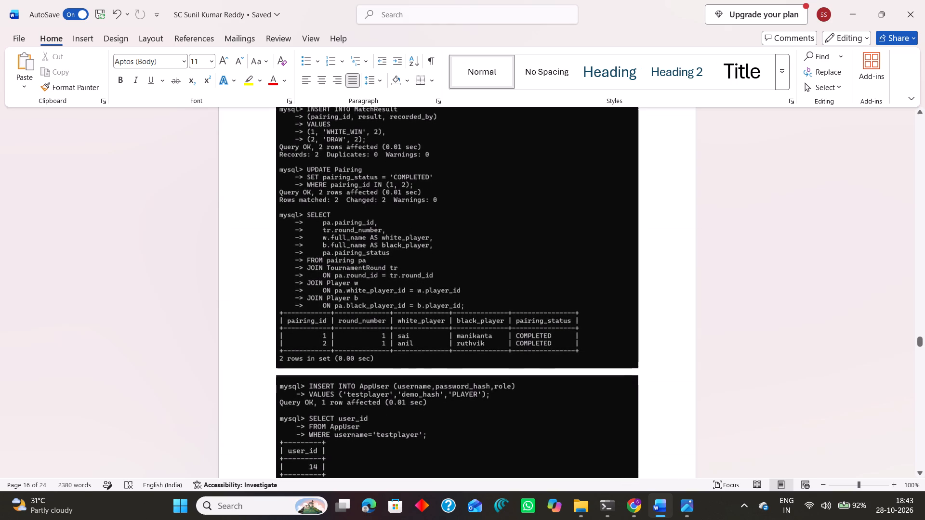
scroll(548, 245, down, 2)
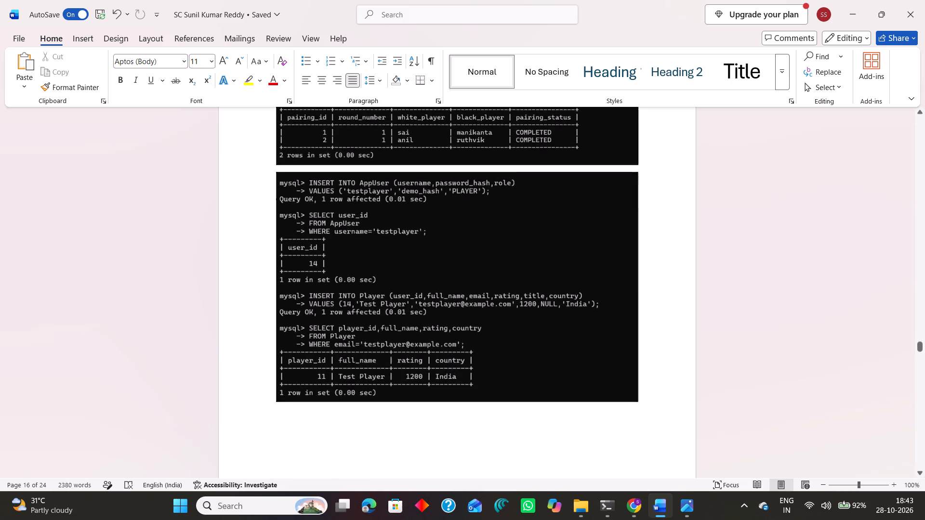
scroll(548, 245, down, 4)
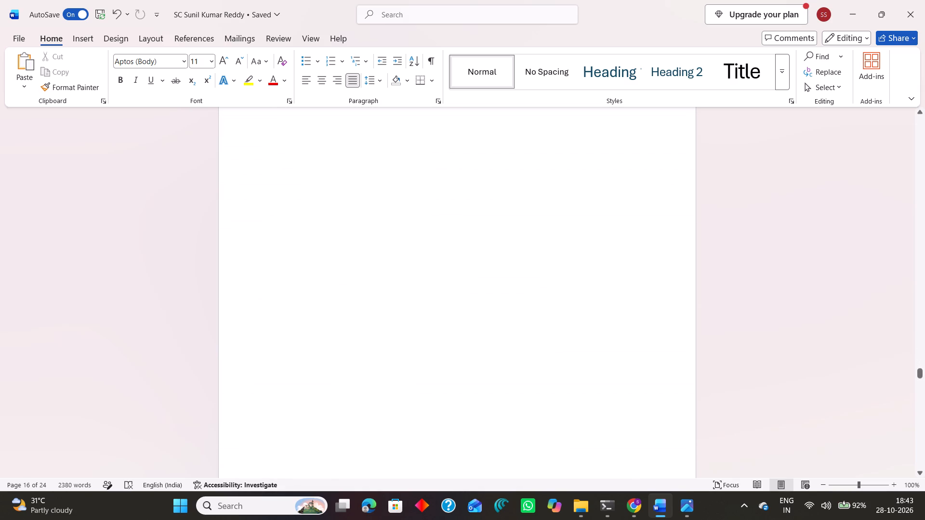
scroll(548, 245, down, 2)
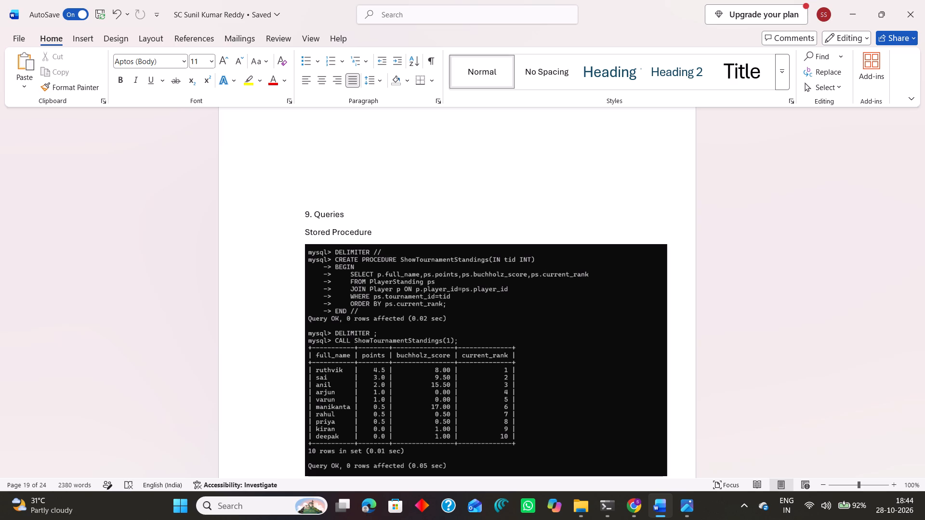
scroll(548, 245, up, 2)
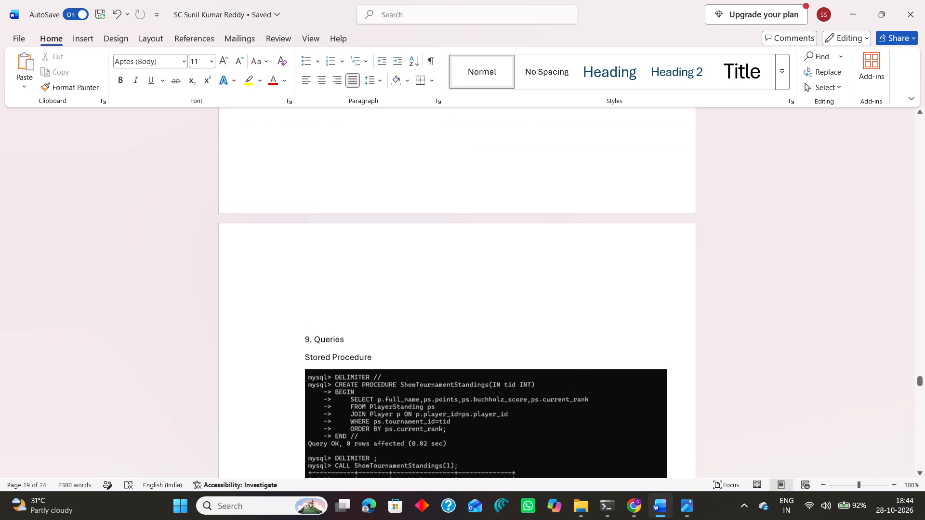
scroll(548, 245, up, 3)
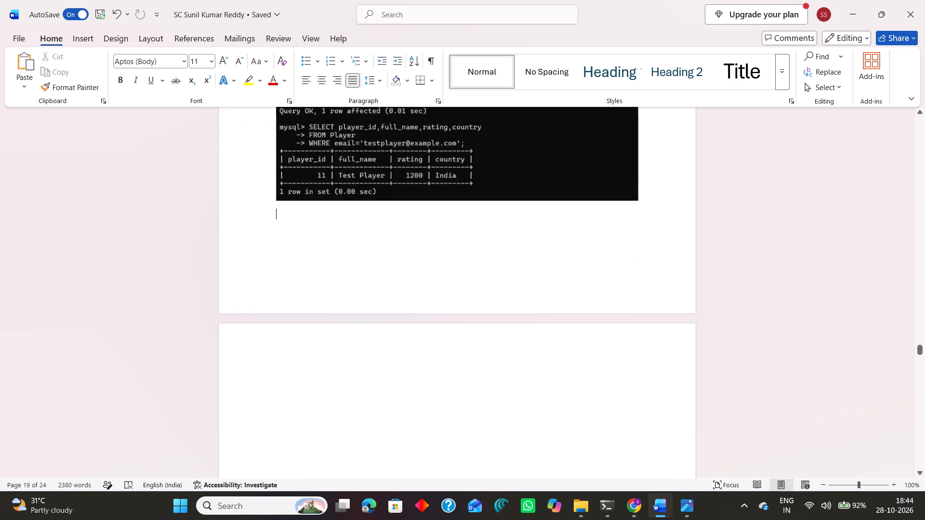
scroll(548, 245, up, 2)
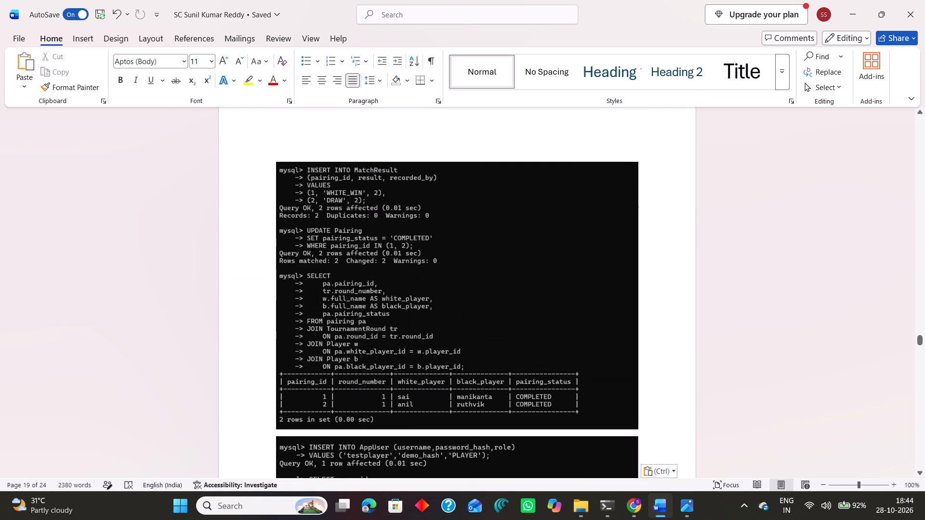
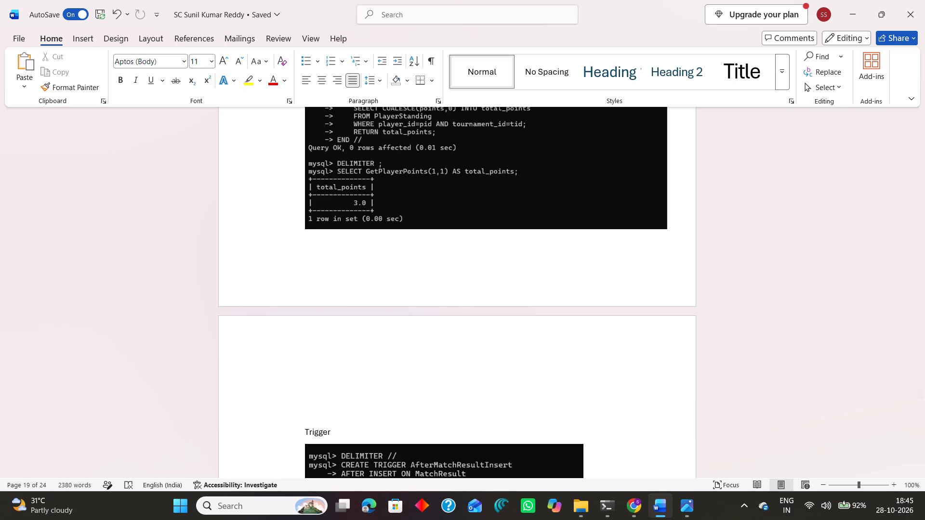
Review the report pages from the GetPlayerPoints function and Trigger screenshots through to the ROLLBACK and SAVEPOINT transaction screenshots.
scroll(548, 245, down, 3)
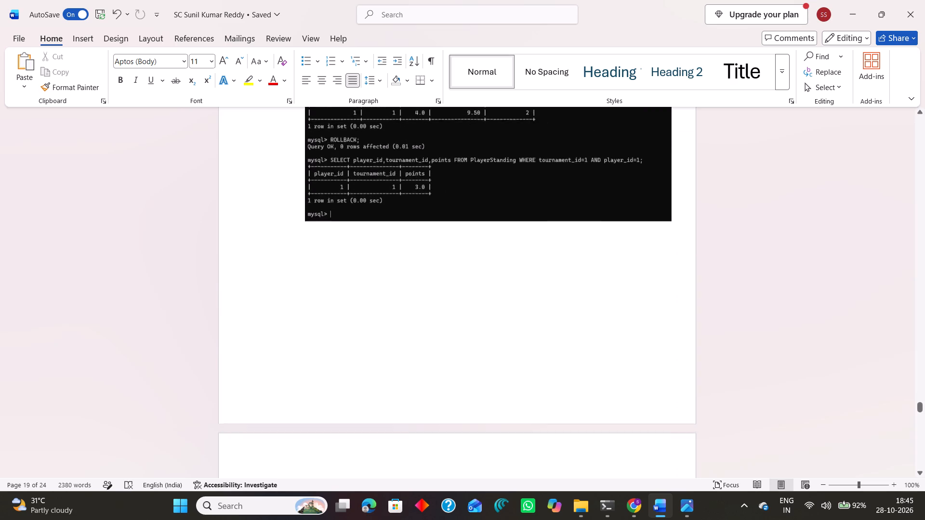
scroll(548, 245, down, 1)
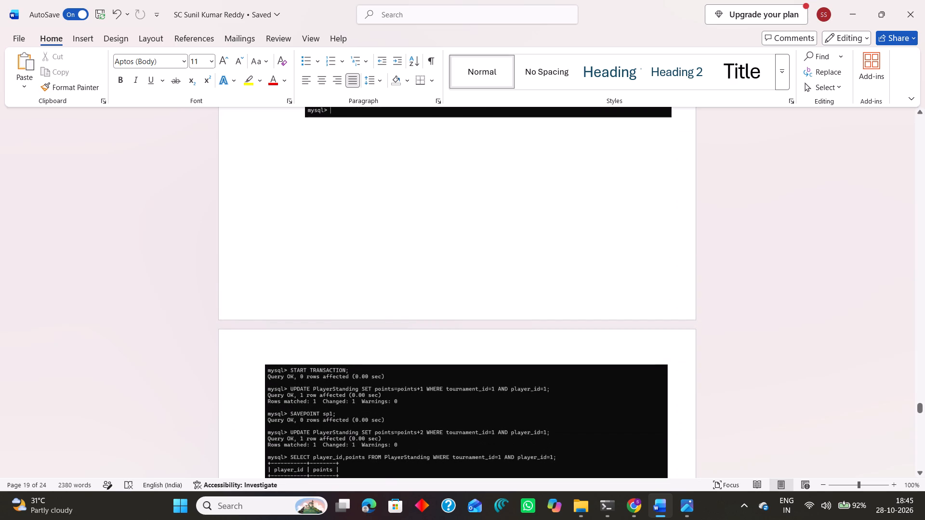
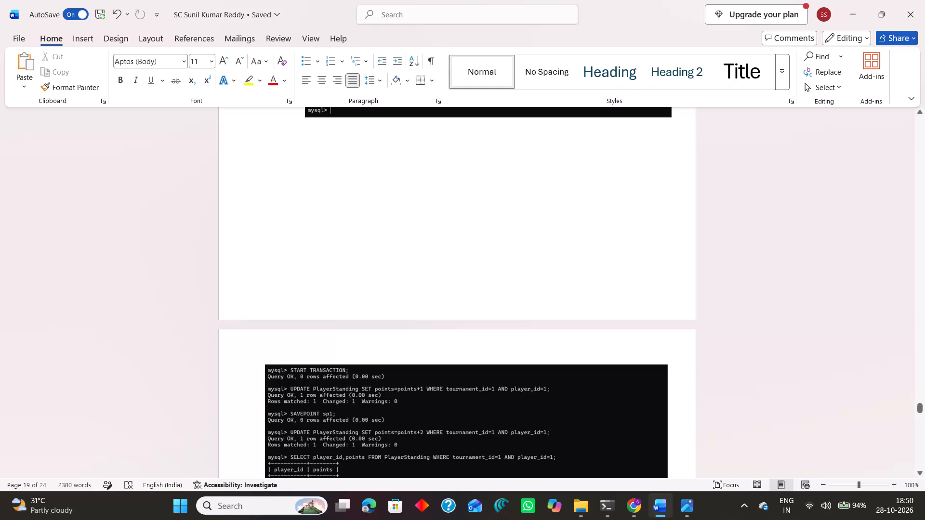
Review the report's closing pages, from the SAVEPOINT transaction through the view and index screenshots to the Java Outputs heading and back.
scroll(560, 258, down, 7)
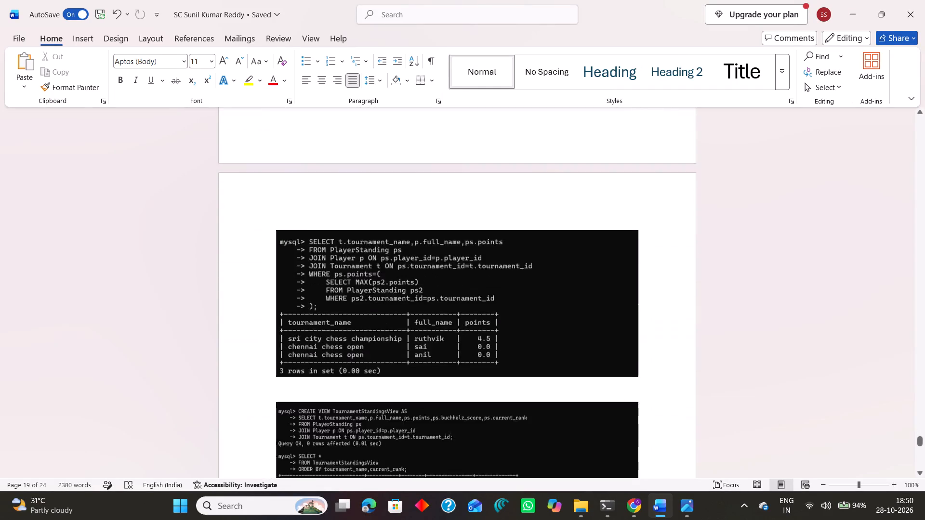
scroll(560, 258, down, 7)
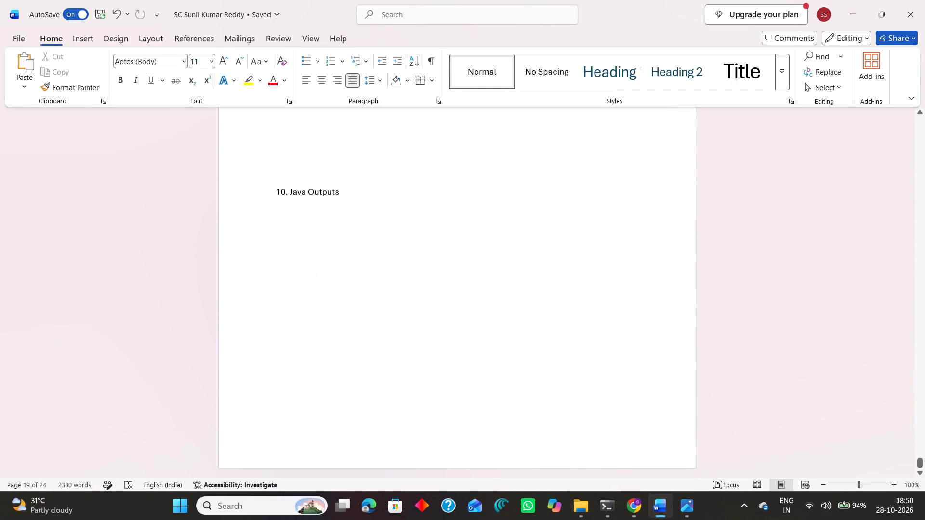
scroll(560, 258, up, 1)
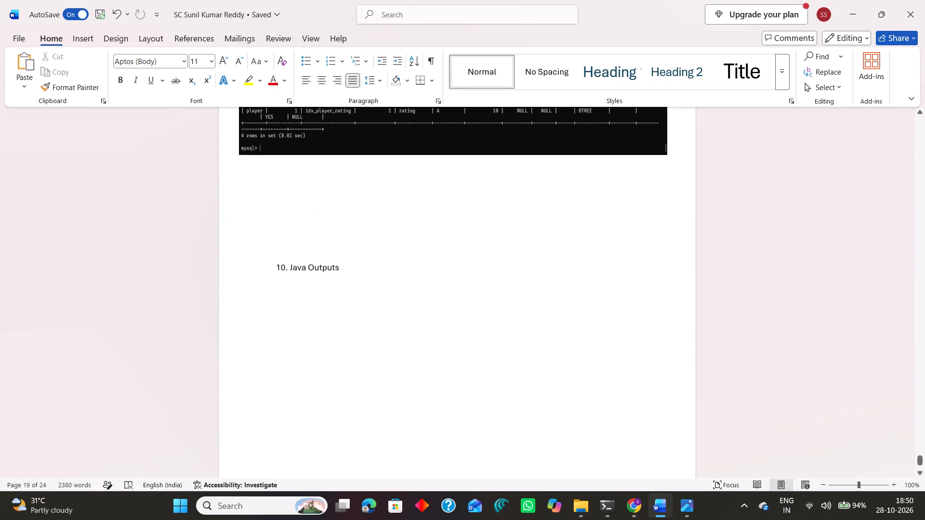
scroll(560, 258, up, 2)
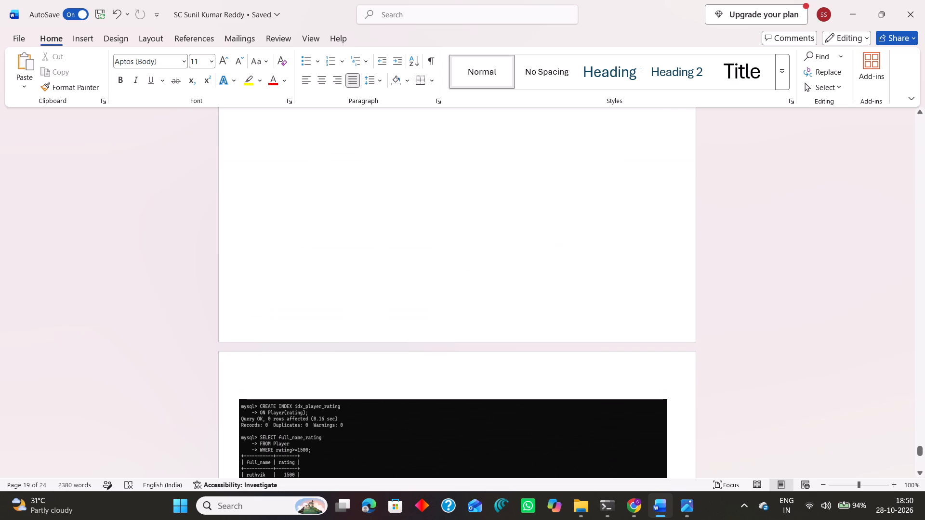
scroll(560, 258, up, 1)
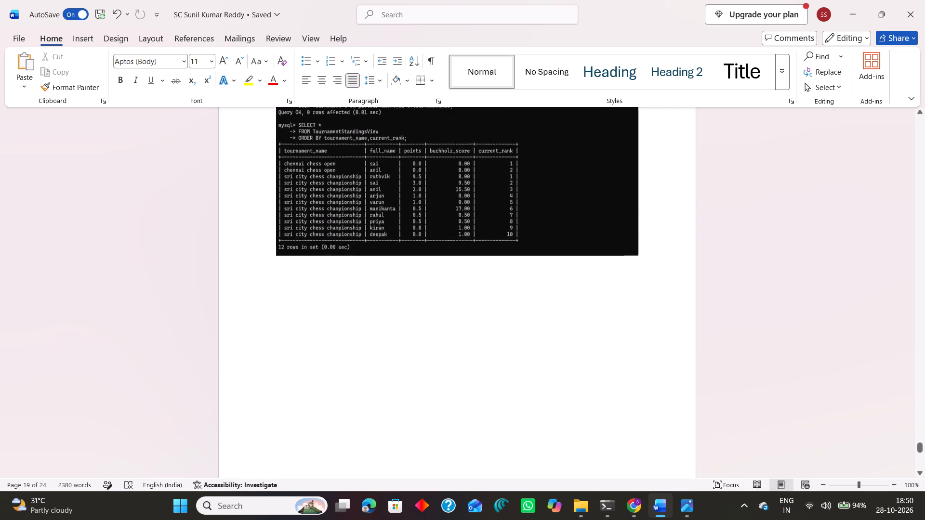
scroll(560, 258, up, 5)
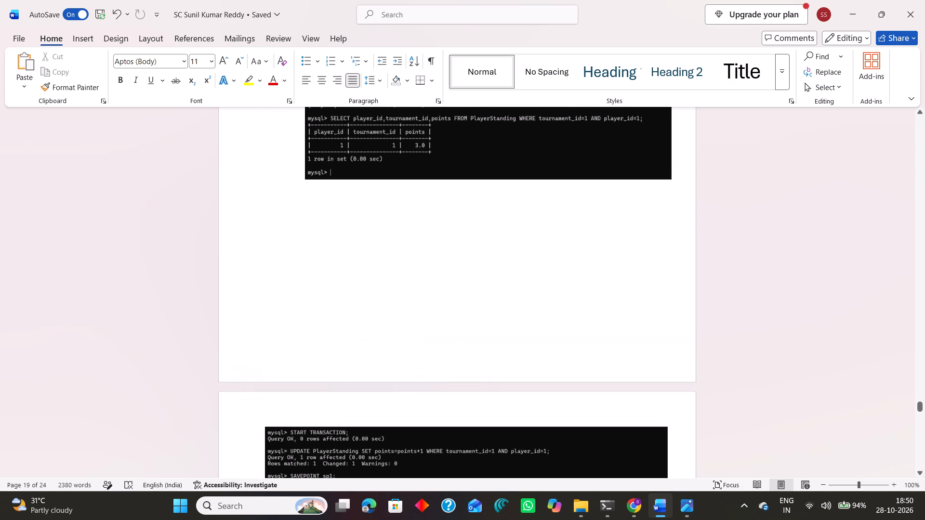
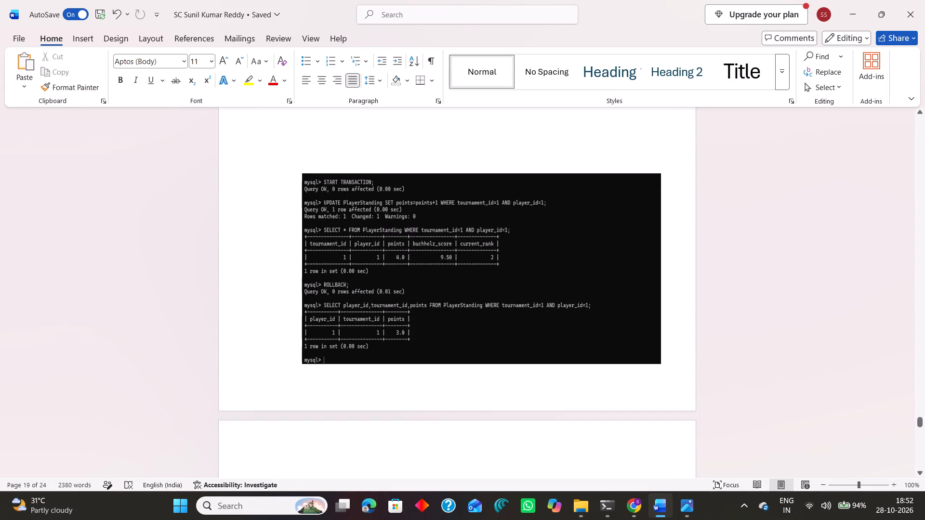
Review the closing pages from the rollback transaction to the Java Outputs heading, and back up to the pages before the Queries section.
scroll(560, 258, down, 1)
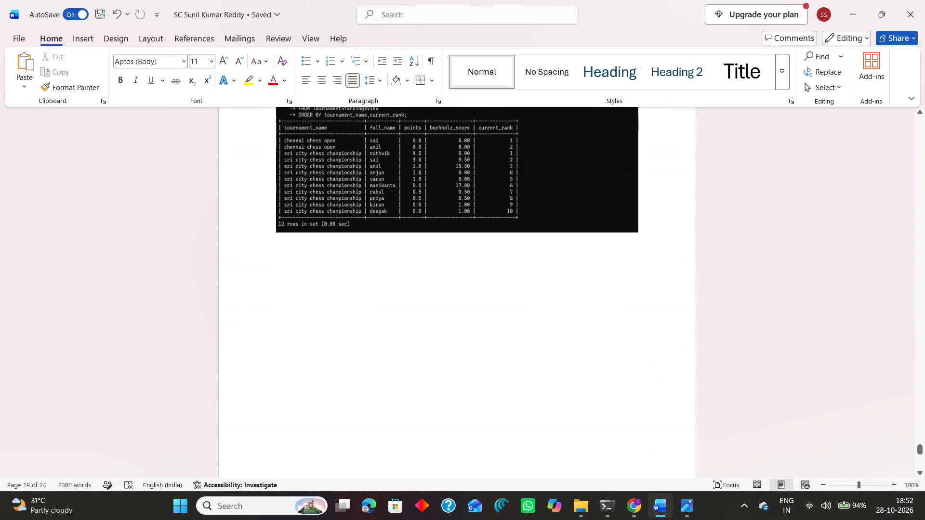
scroll(560, 258, down, 2)
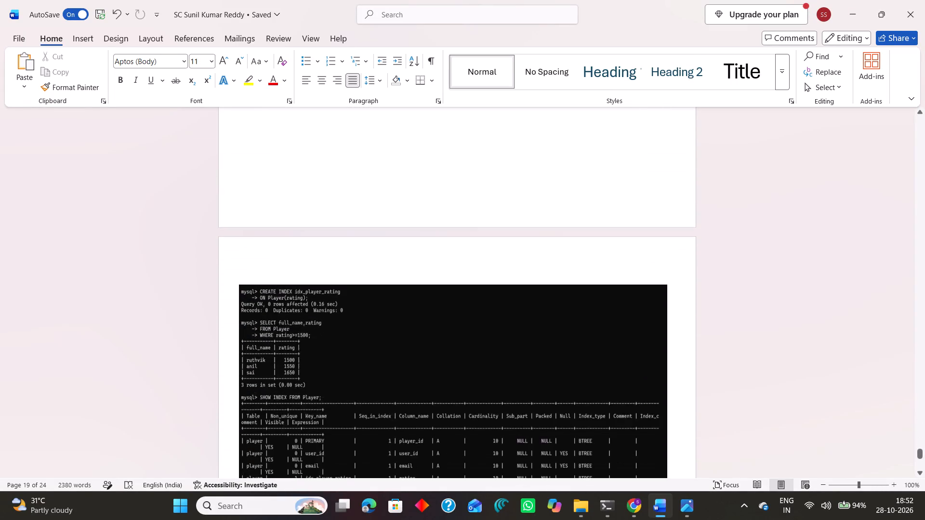
scroll(560, 258, down, 3)
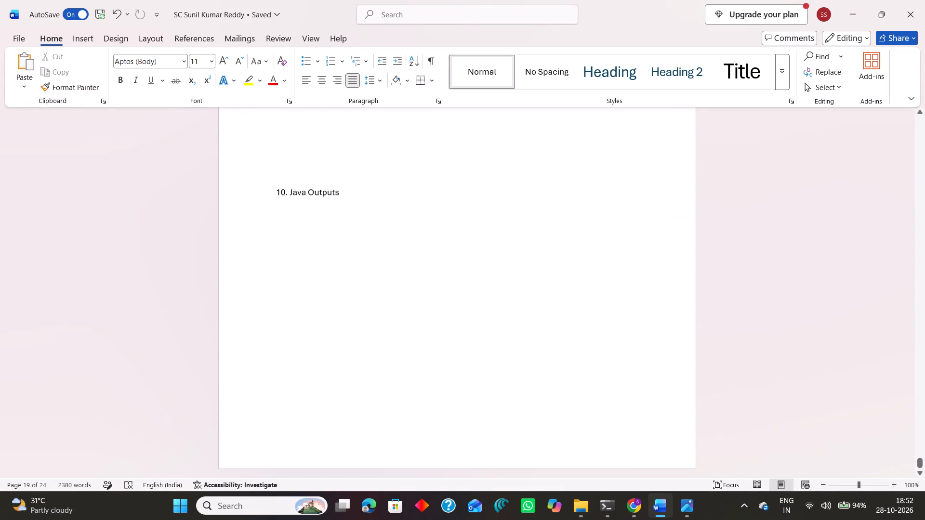
scroll(560, 258, down, 3)
scroll(560, 258, up, 2)
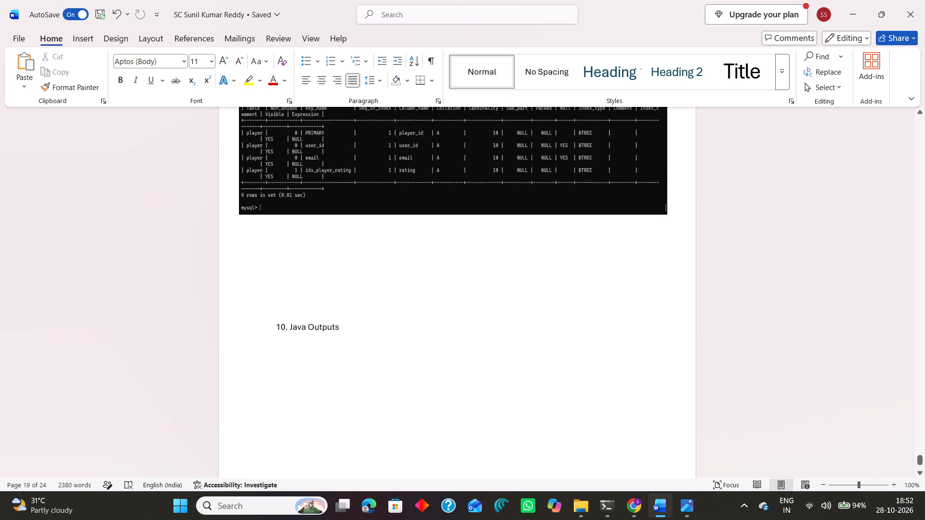
scroll(560, 258, up, 5)
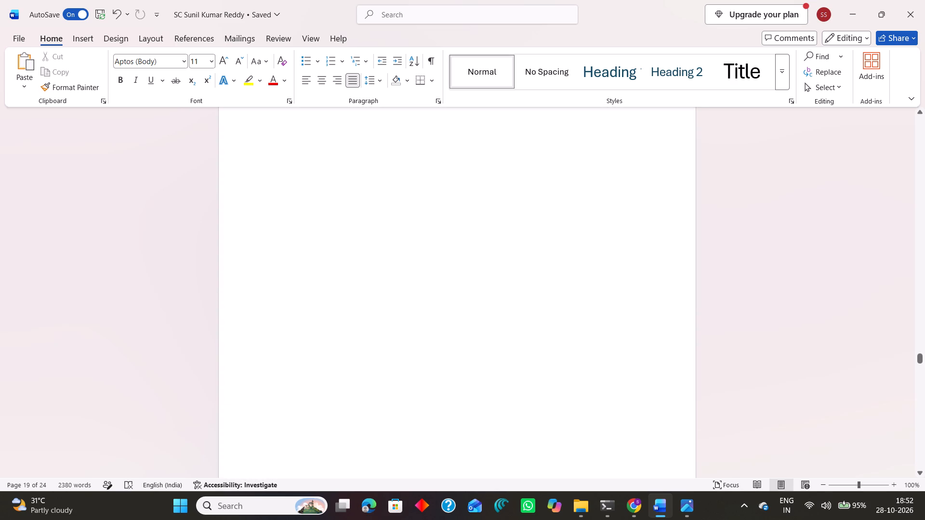
scroll(560, 258, up, 3)
Check the start of the Queries section, examining the Stored Procedure and User Defined function screenshots and the page spacing before them.
scroll(560, 258, down, 2)
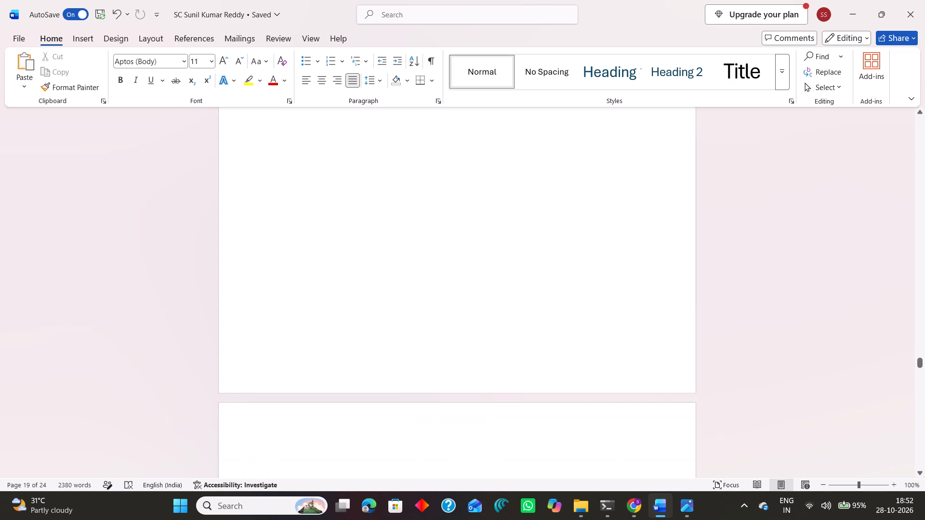
scroll(560, 258, down, 1)
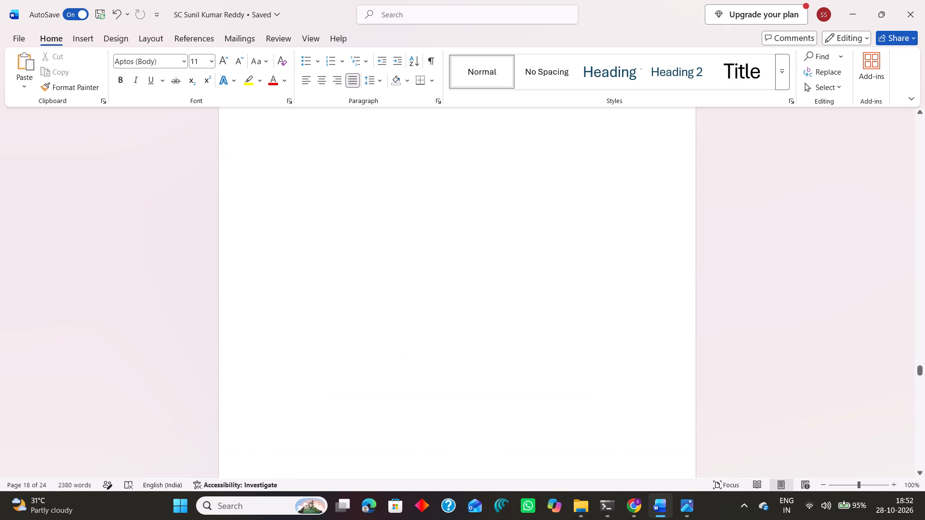
scroll(560, 258, down, 2)
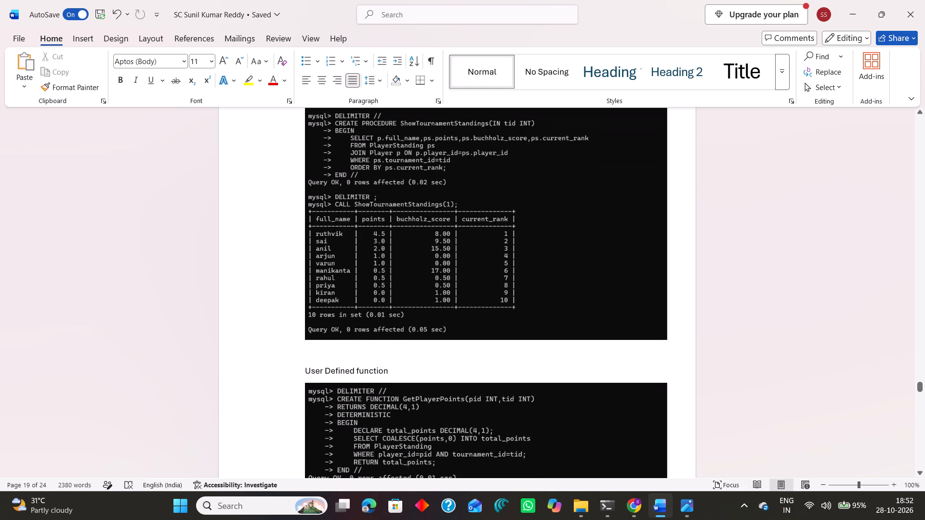
scroll(560, 258, down, 1)
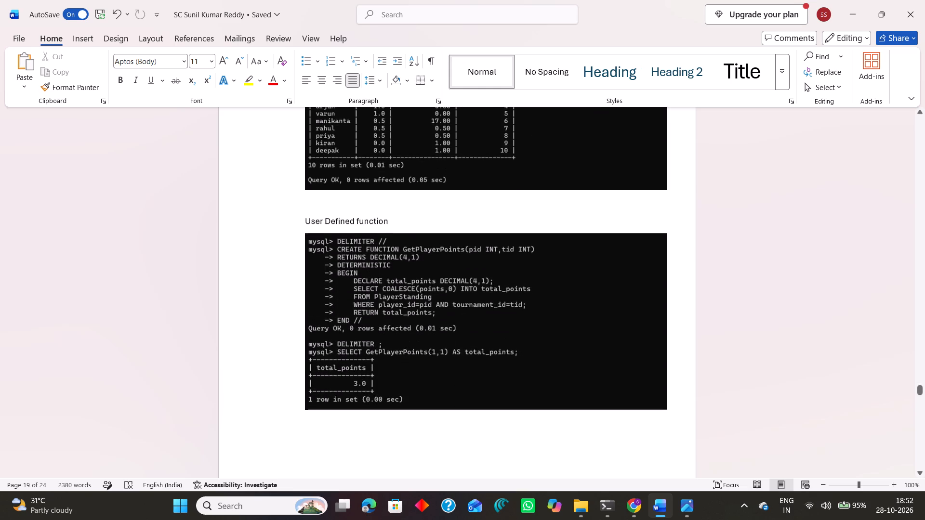
scroll(560, 258, down, 1)
scroll(560, 258, up, 1)
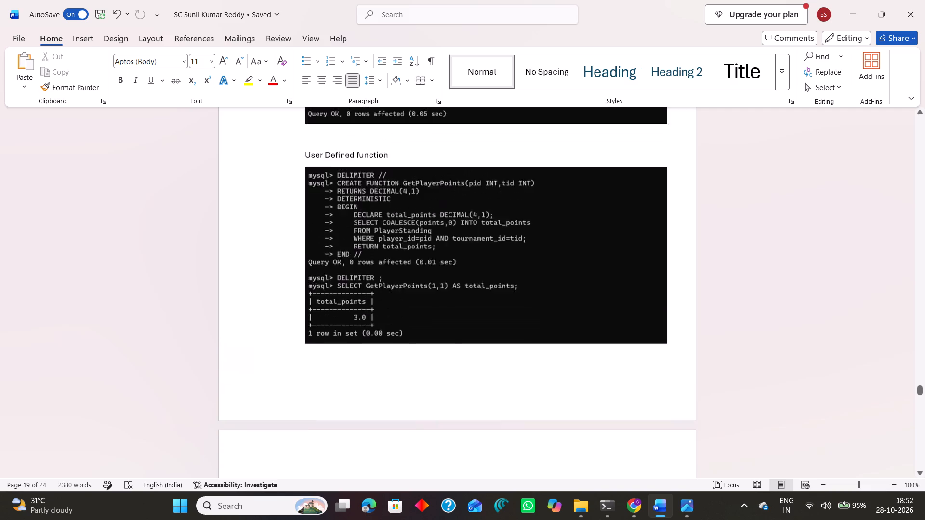
scroll(560, 258, up, 2)
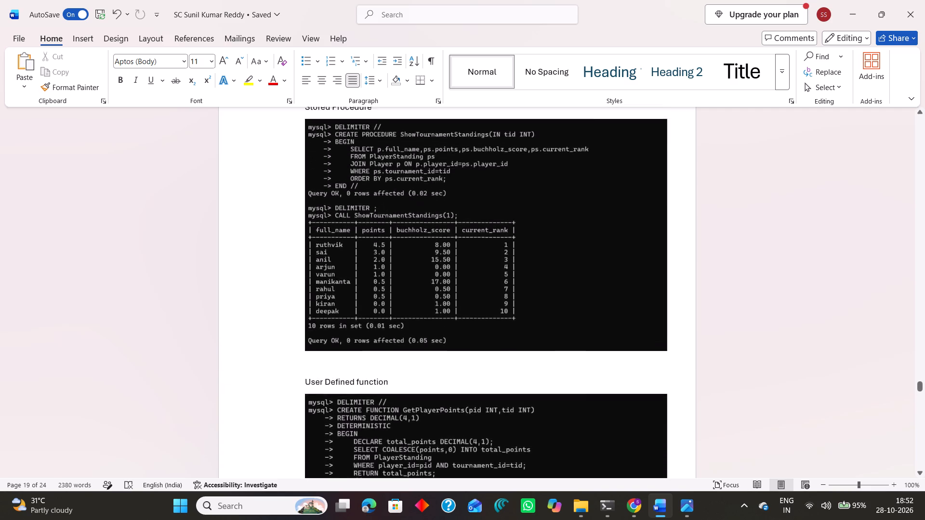
scroll(560, 258, up, 4)
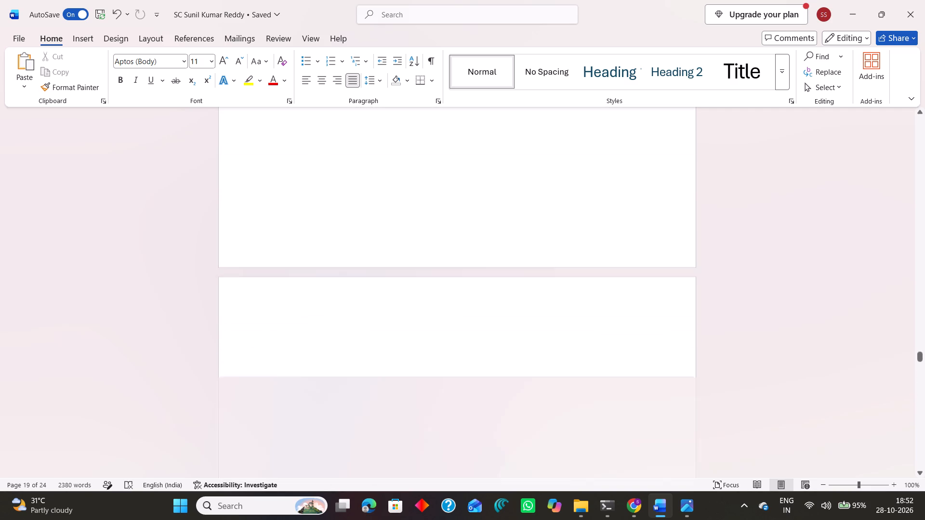
scroll(560, 258, up, 1)
Review the Queries section from Stored Procedure through the trigger, transaction and index screenshots to Java Outputs, and back to the above-average rating query.
scroll(560, 258, down, 3)
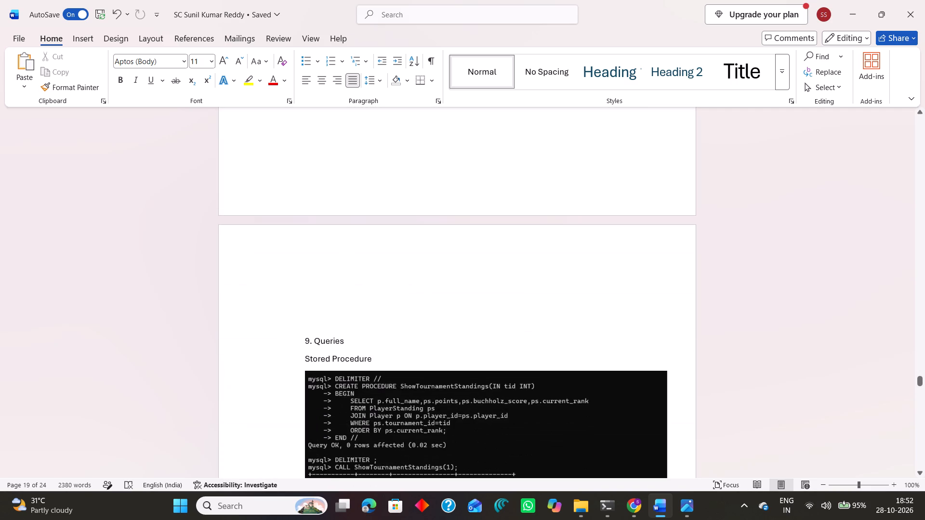
scroll(560, 258, down, 3)
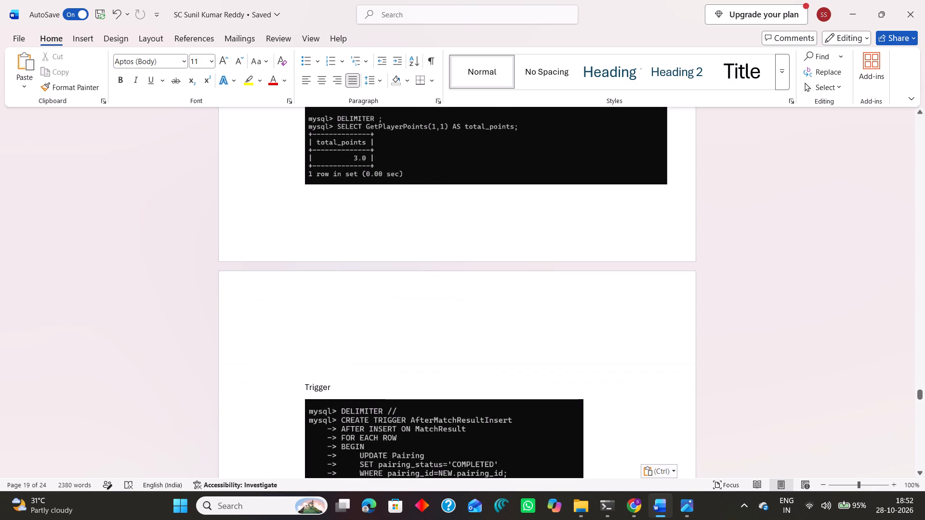
scroll(560, 258, down, 3)
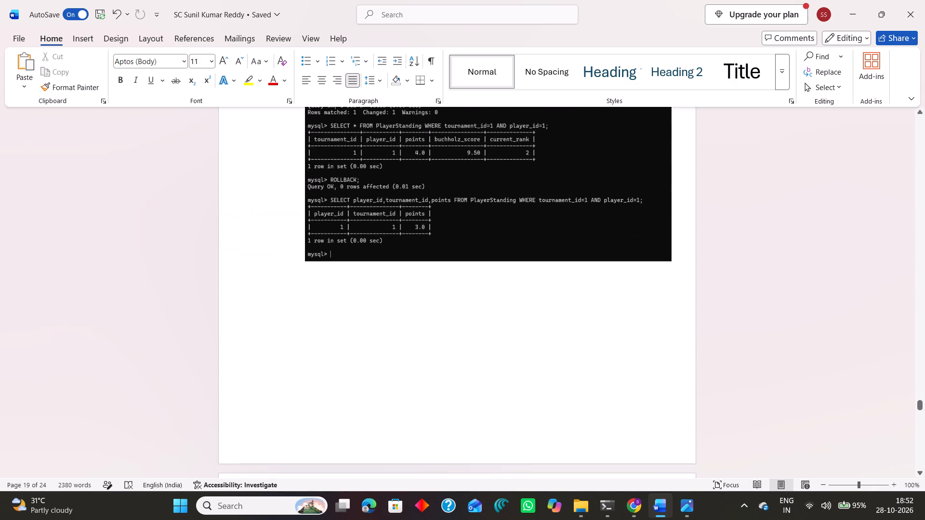
scroll(560, 258, down, 1)
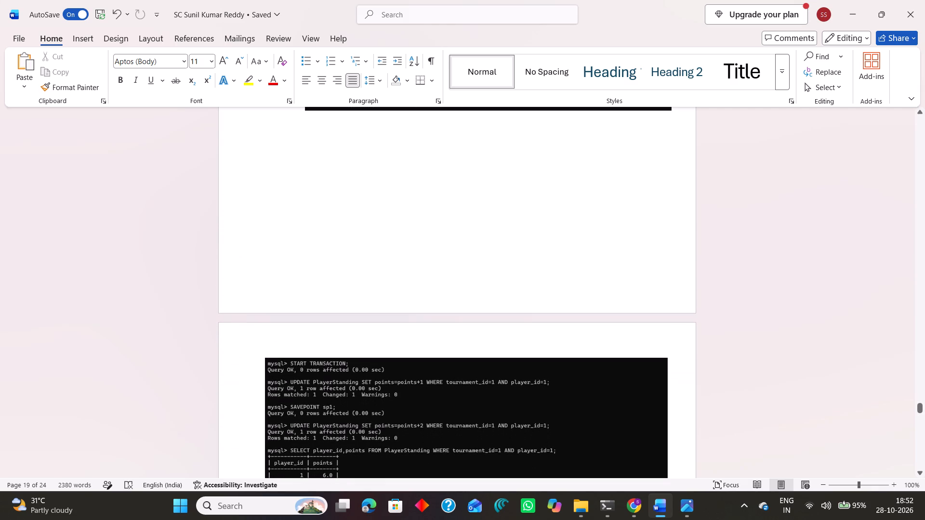
scroll(560, 258, down, 1)
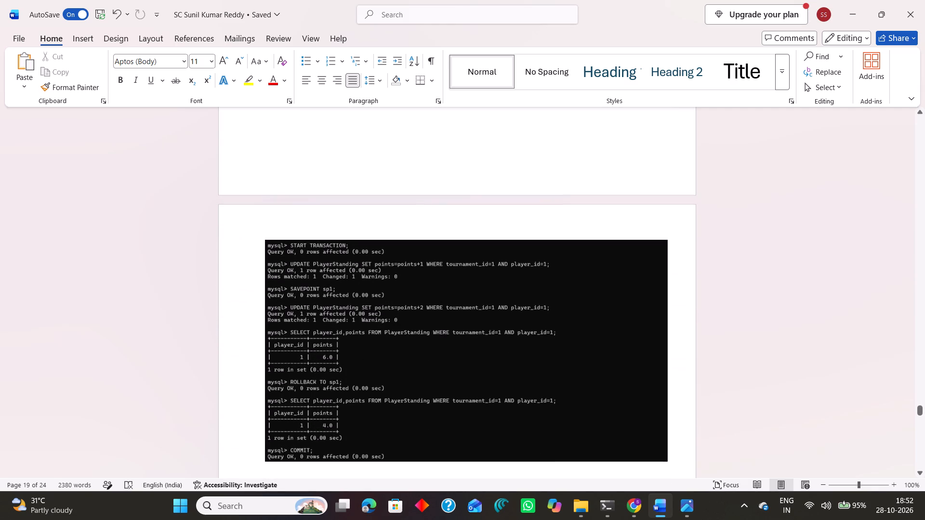
scroll(560, 258, down, 2)
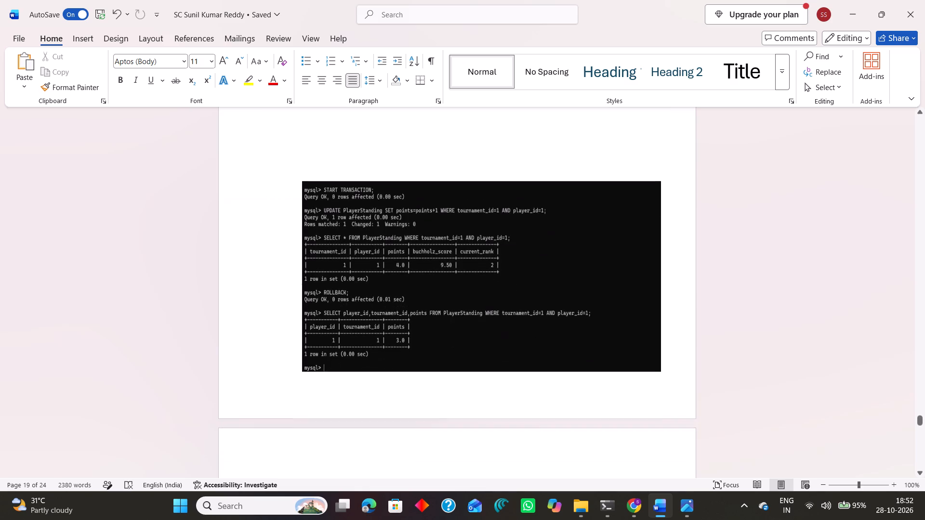
scroll(560, 258, down, 3)
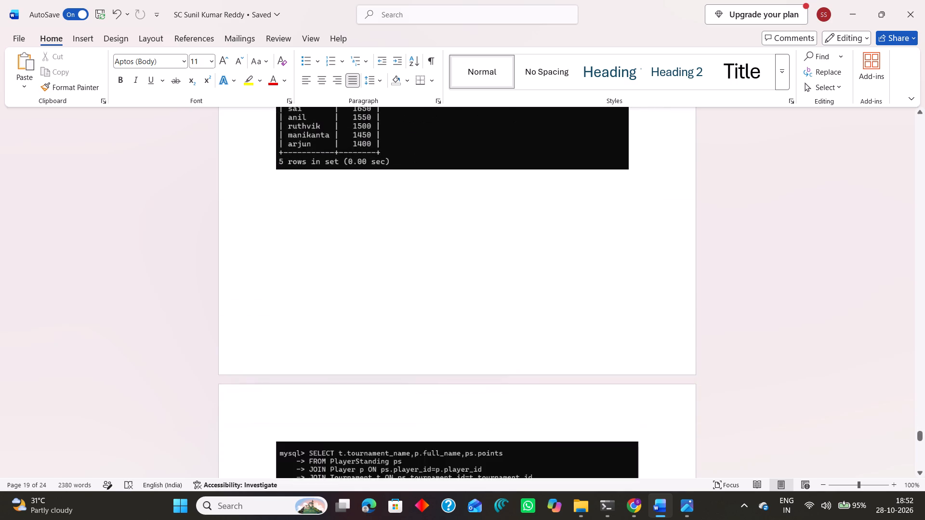
scroll(560, 258, down, 4)
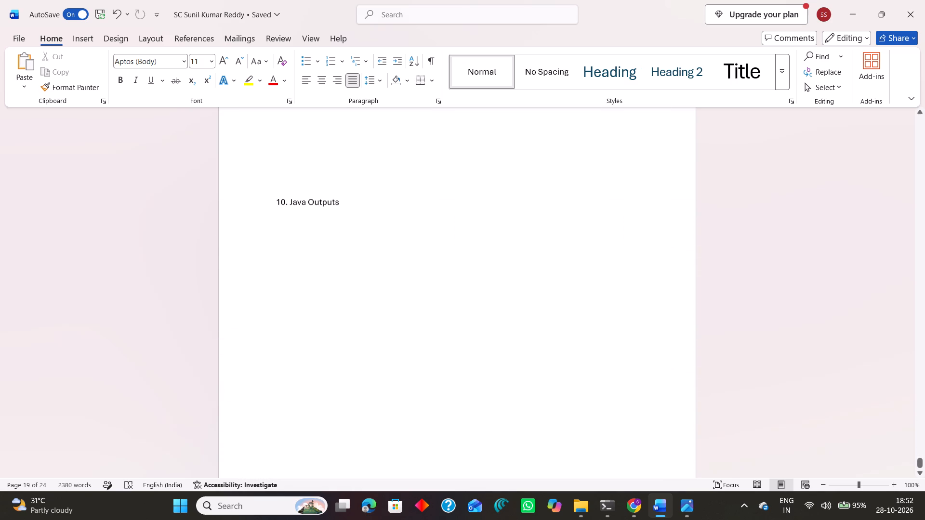
scroll(706, 234, down, 1)
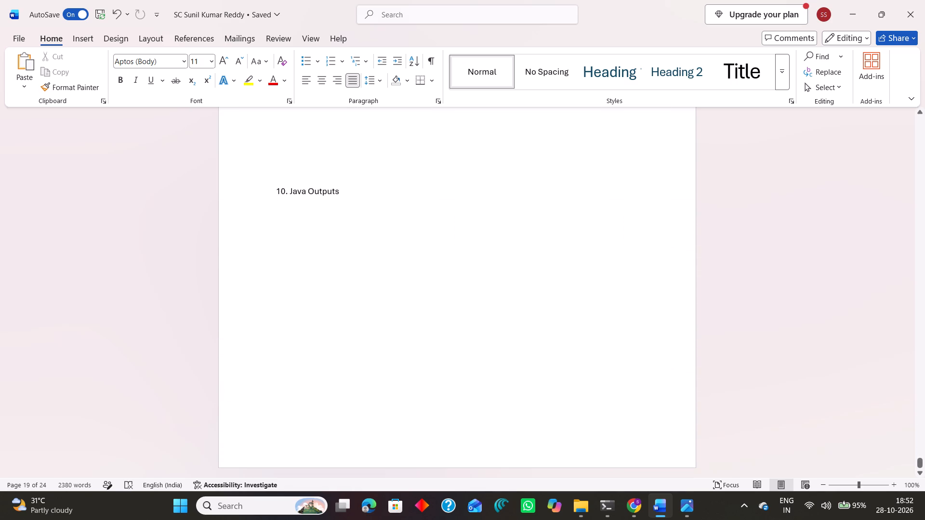
scroll(662, 261, up, 3)
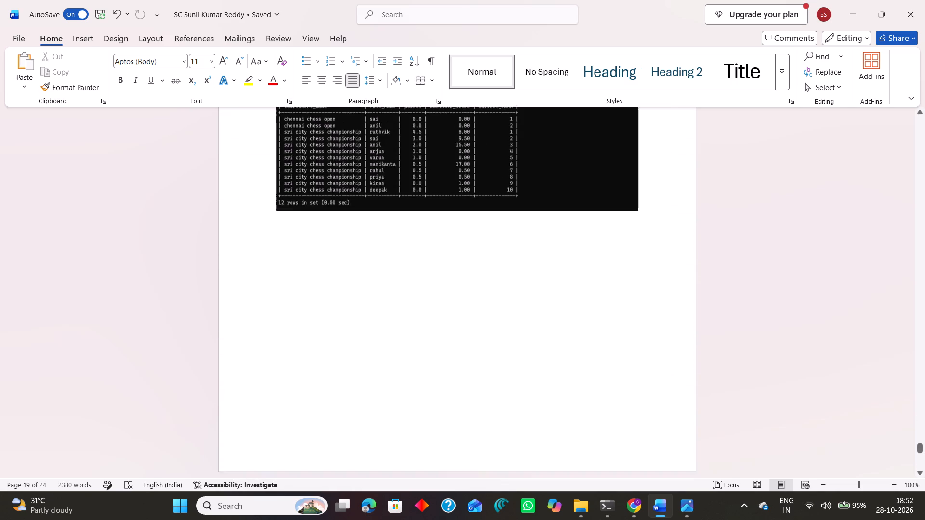
scroll(662, 261, up, 2)
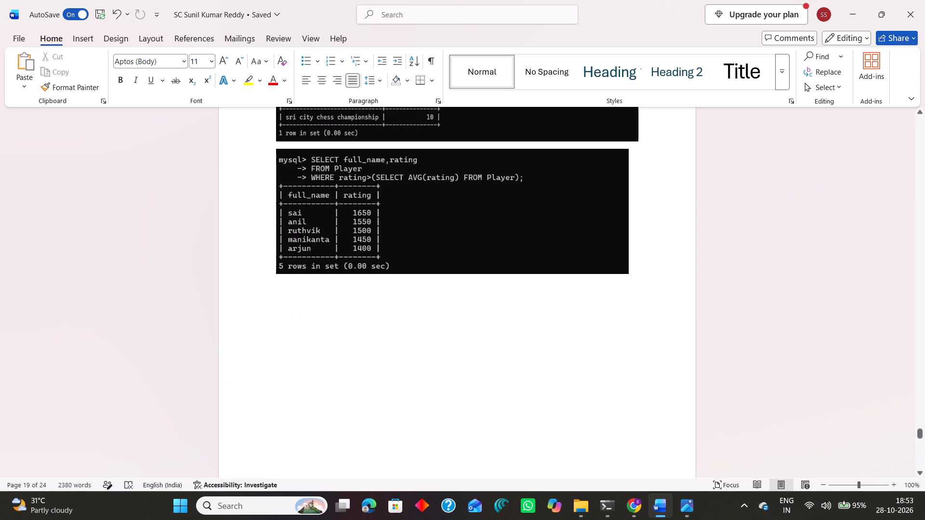
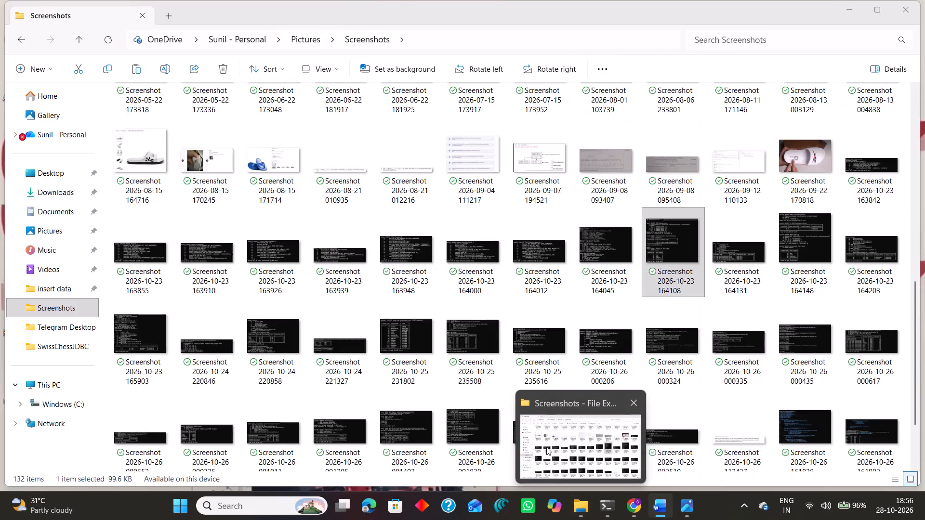
scroll(589, 395, up, 3)
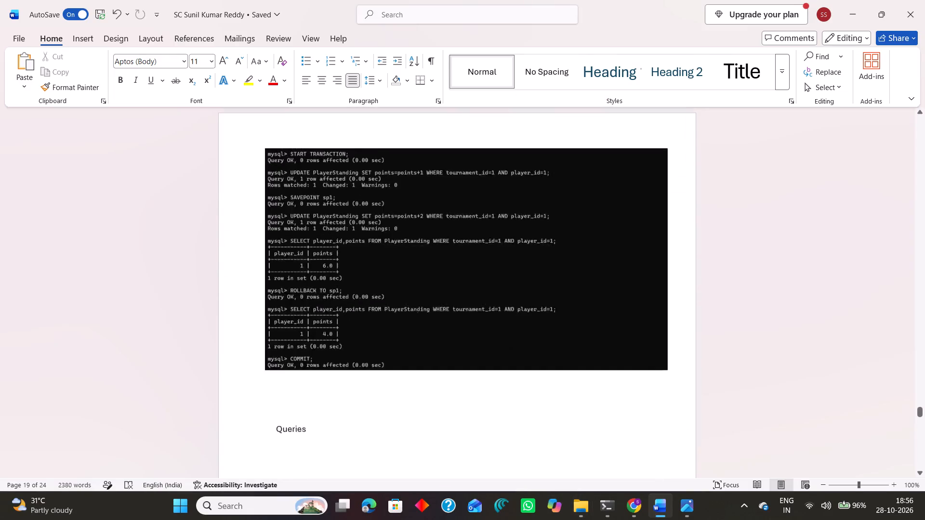
scroll(589, 395, up, 5)
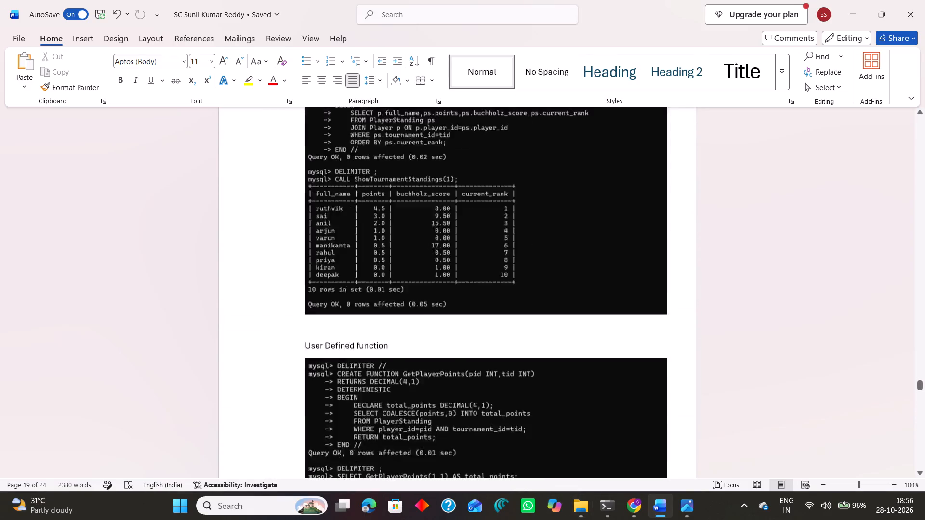
scroll(589, 395, up, 5)
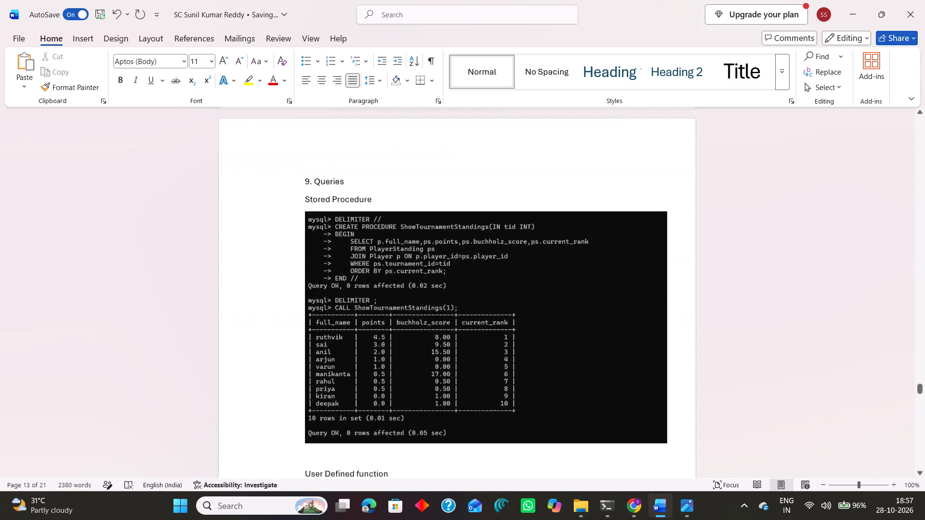
scroll(258, 393, down, 3)
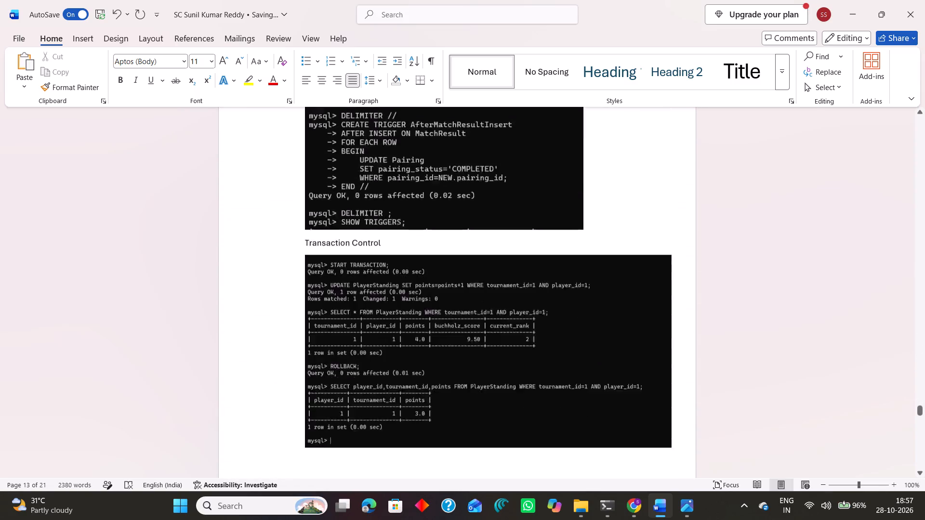
scroll(258, 393, down, 3)
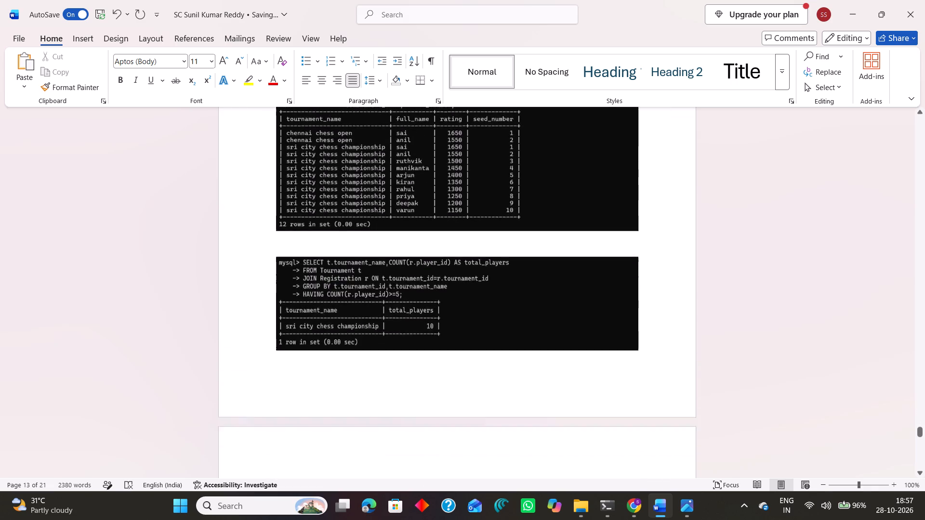
scroll(258, 393, down, 1)
Tighten the gap above the 10. Java Outputs heading by removing five empty lines and adding one line break back.
scroll(258, 393, up, 1)
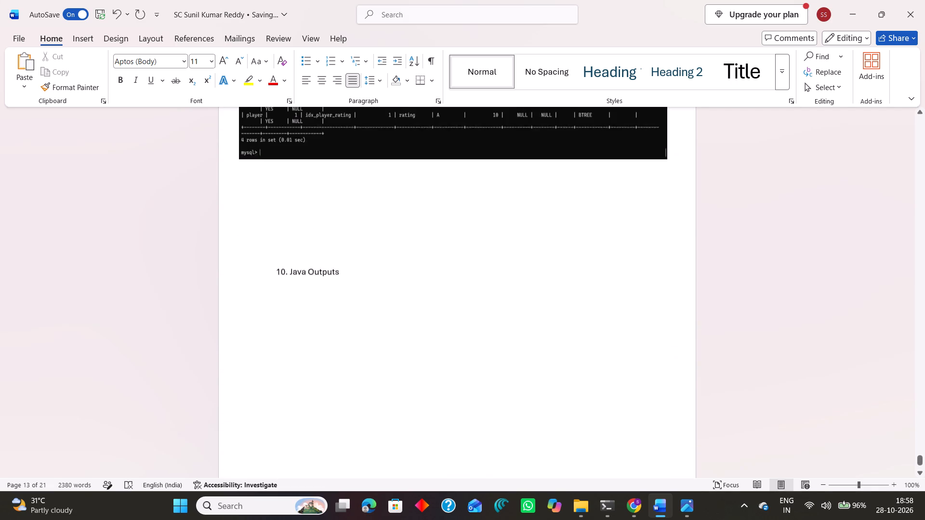
scroll(258, 393, up, 1)
click(273, 317)
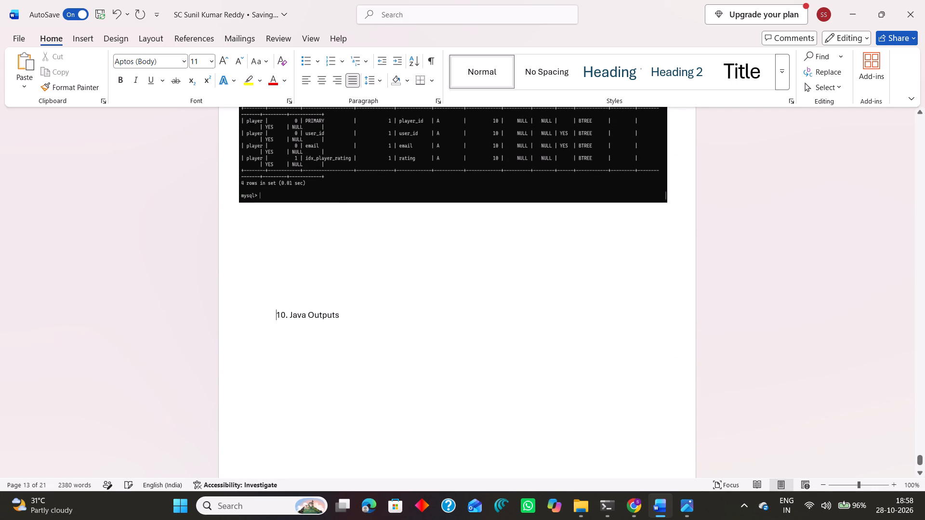
key(BackSpace)
key(BackSpace)
key(BackSpace)
key(BackSpace)
key(BackSpace)
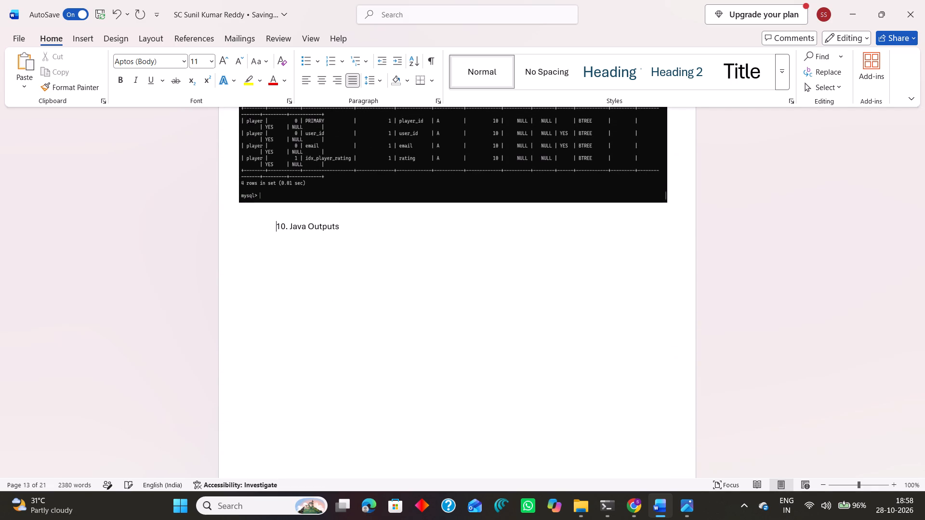
key(Return)
Format the 10. Java Outputs heading as bold with font size 12.
drag(276, 245, 343, 241)
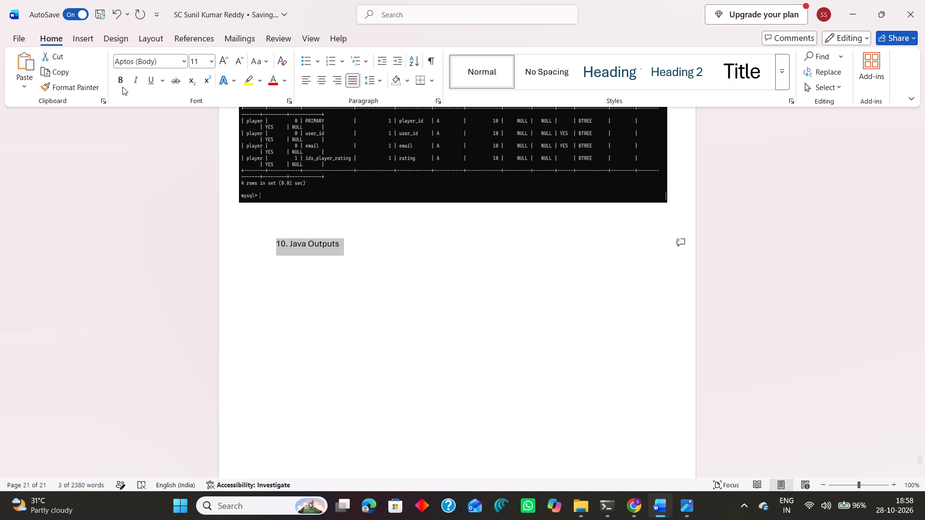
click(122, 78)
click(209, 62)
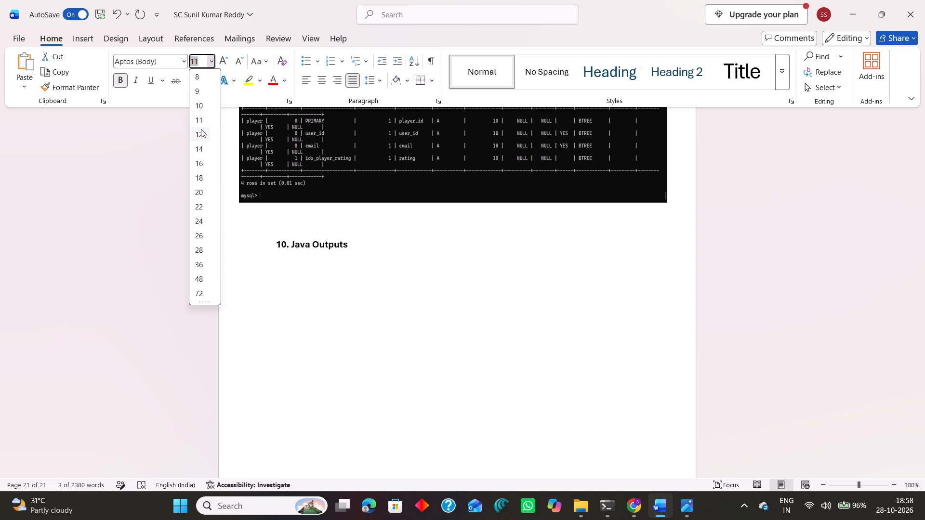
click(201, 129)
Review the report from Problem Statement through the 3.5 Summary to 5. Normalization Steps, checking heading formatting and page layout.
scroll(300, 288, up, 18)
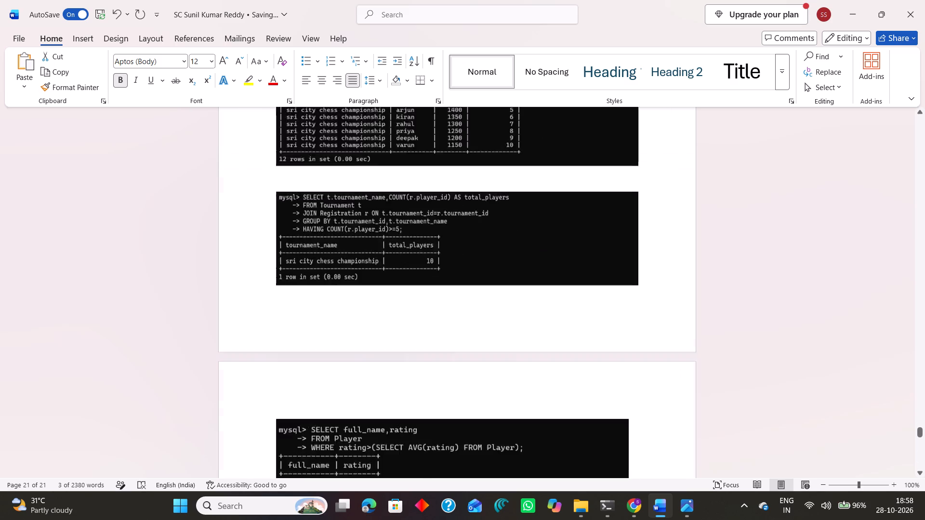
scroll(300, 288, up, 12)
scroll(300, 288, down, 3)
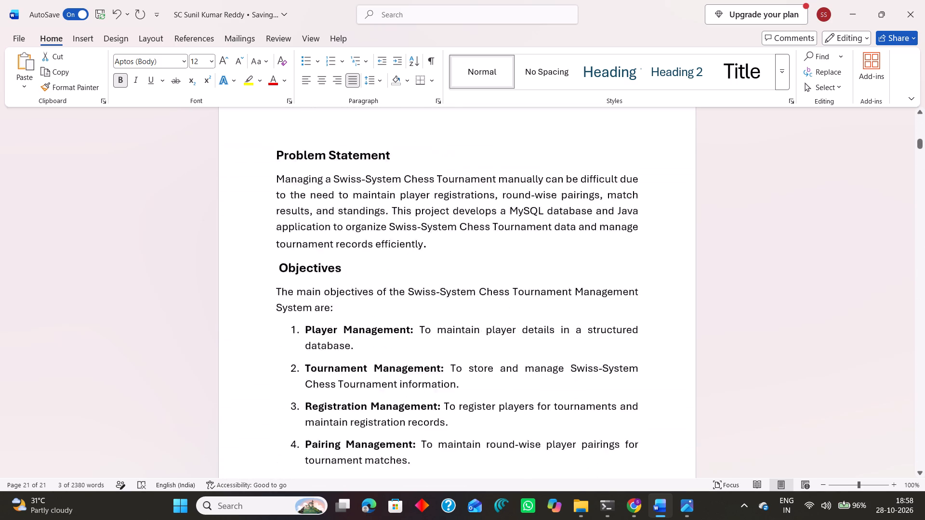
scroll(300, 288, down, 4)
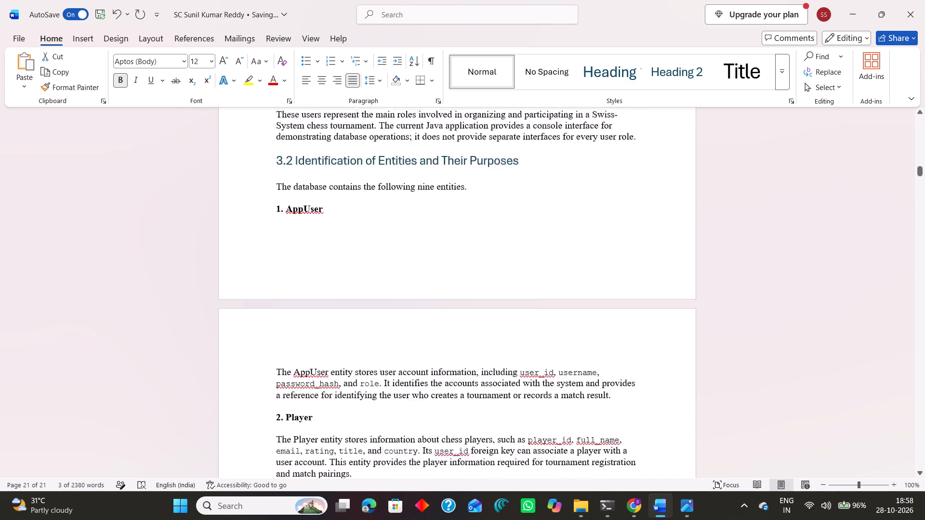
scroll(300, 288, down, 4)
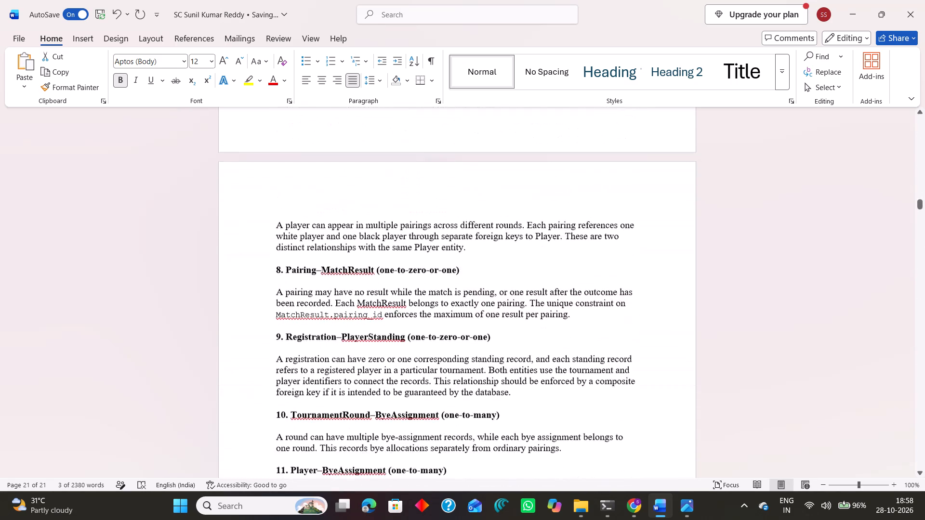
scroll(300, 288, down, 3)
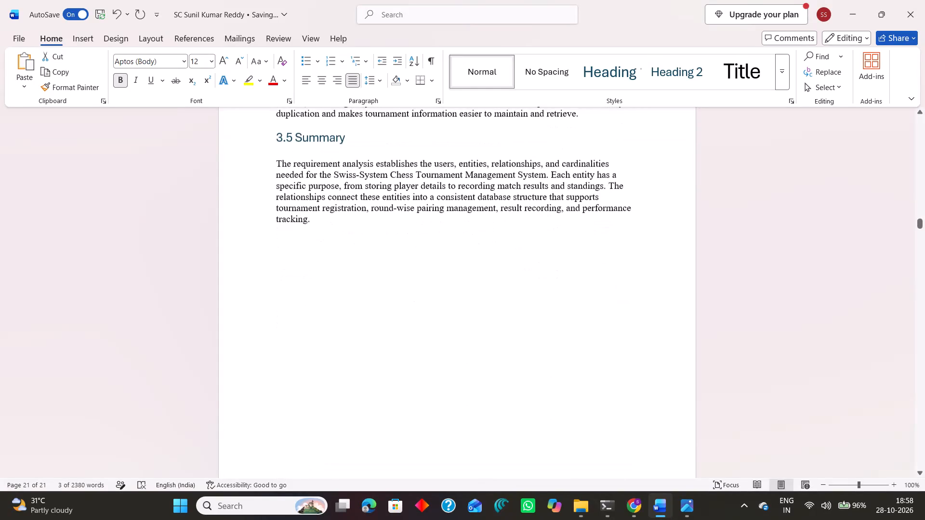
scroll(300, 288, down, 4)
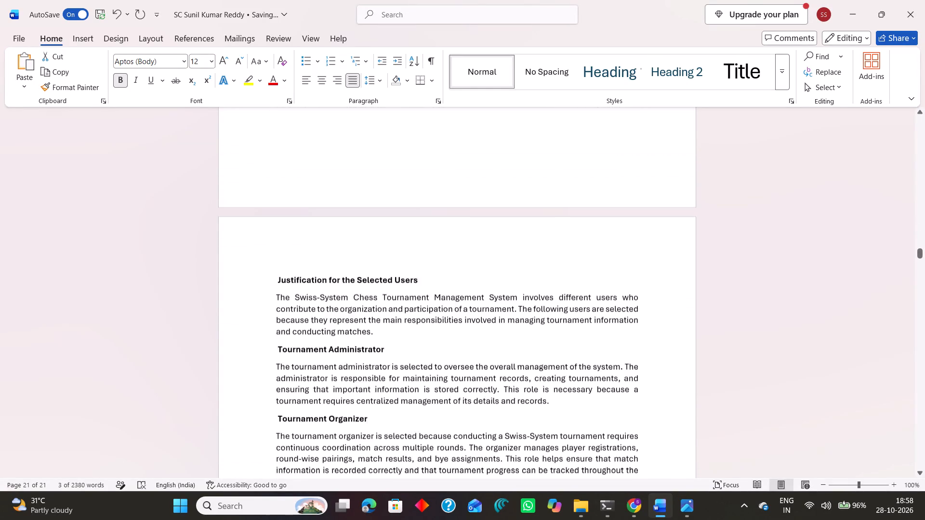
scroll(300, 288, up, 4)
scroll(300, 288, down, 1)
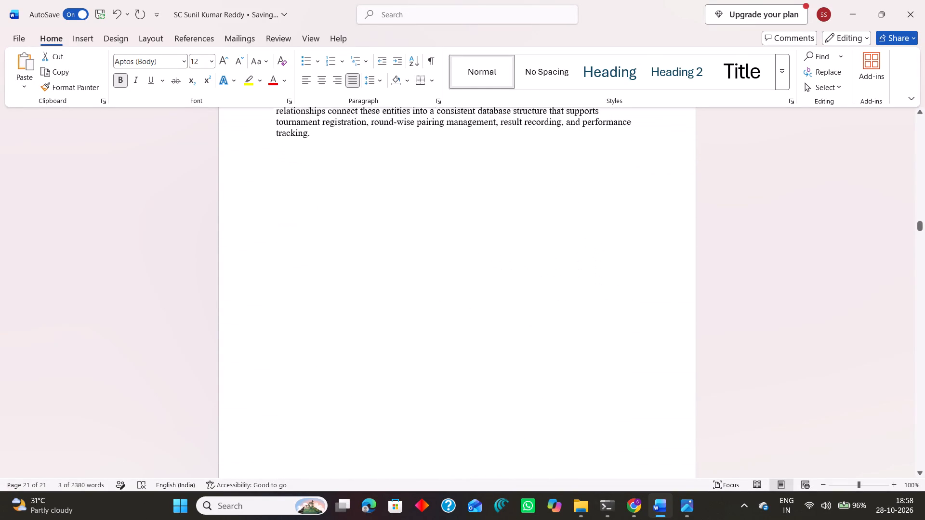
scroll(300, 288, down, 4)
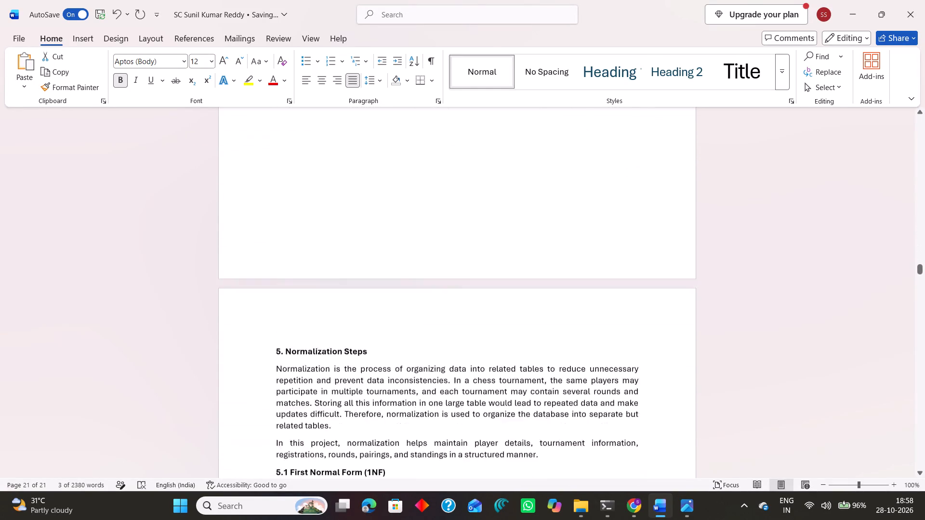
Set the font size of the "Justification for the Selected Users" heading to 12.
scroll(300, 288, up, 3)
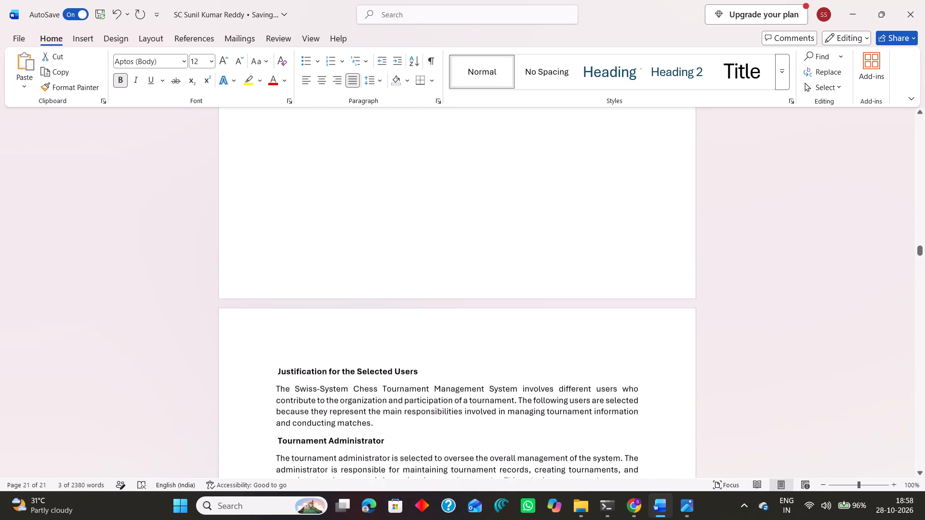
drag(277, 375, 383, 368)
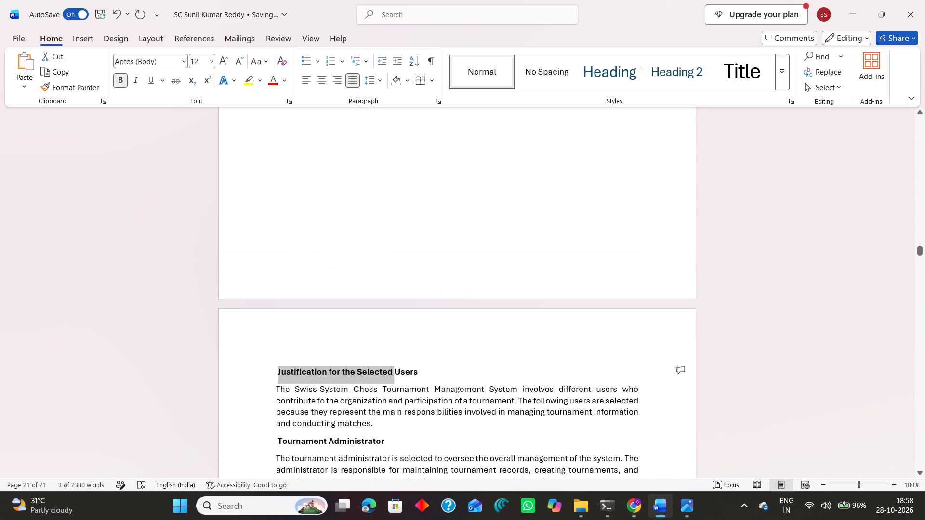
drag(383, 368, 407, 366)
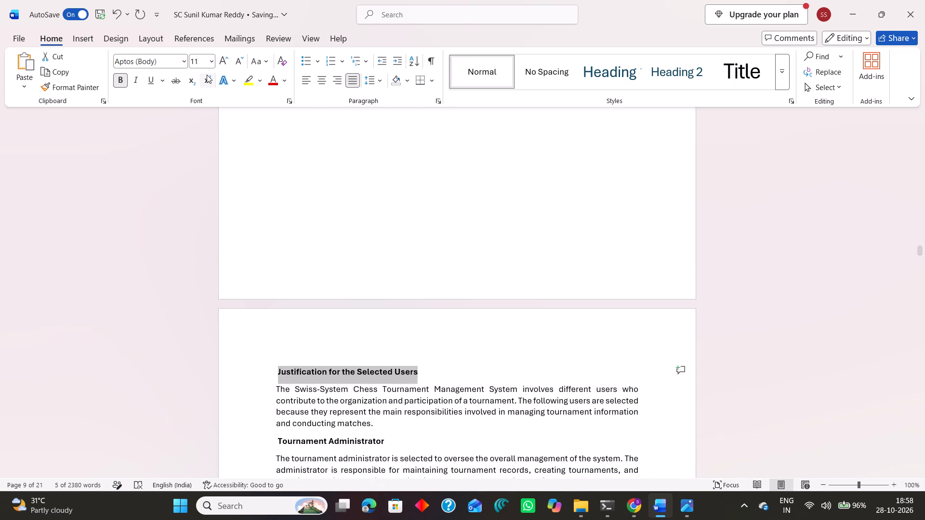
click(214, 60)
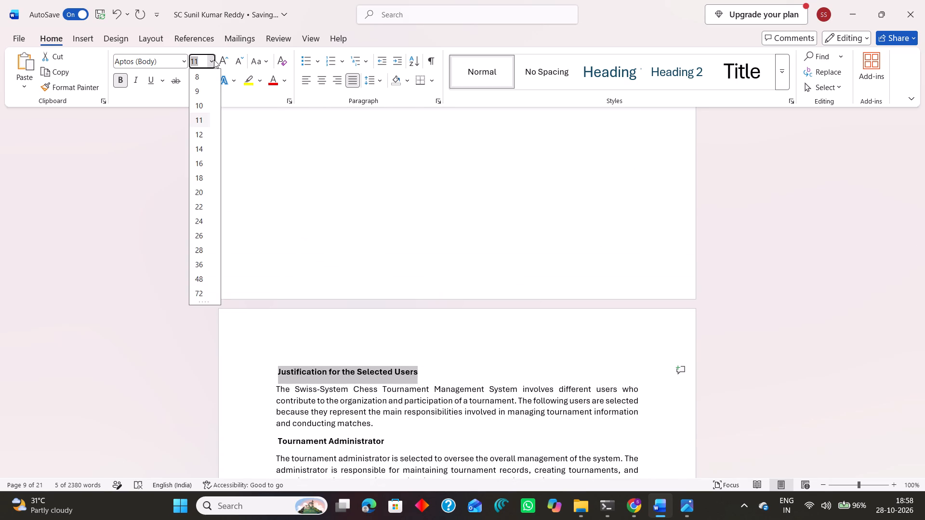
click(202, 132)
click(319, 280)
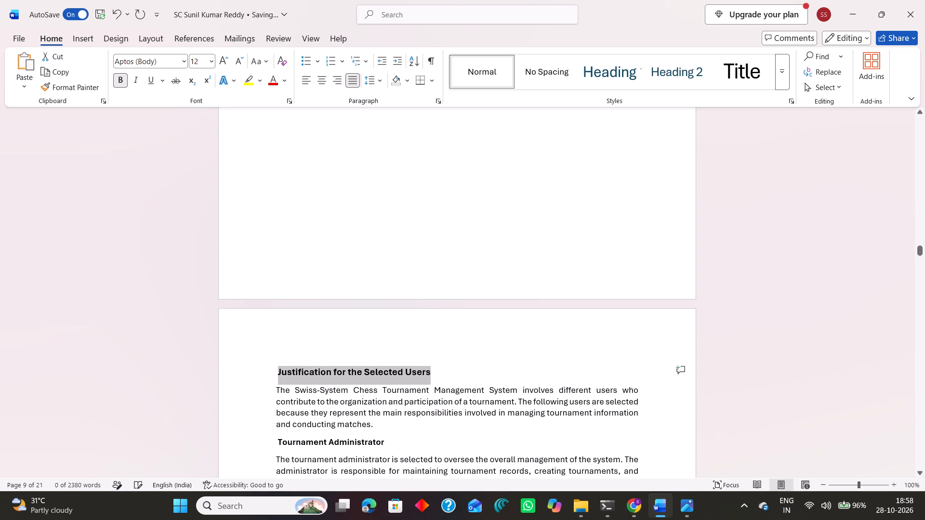
Examine the normalization section, the query screenshots and the Java Outputs page for layout and formatting.
scroll(330, 323, down, 2)
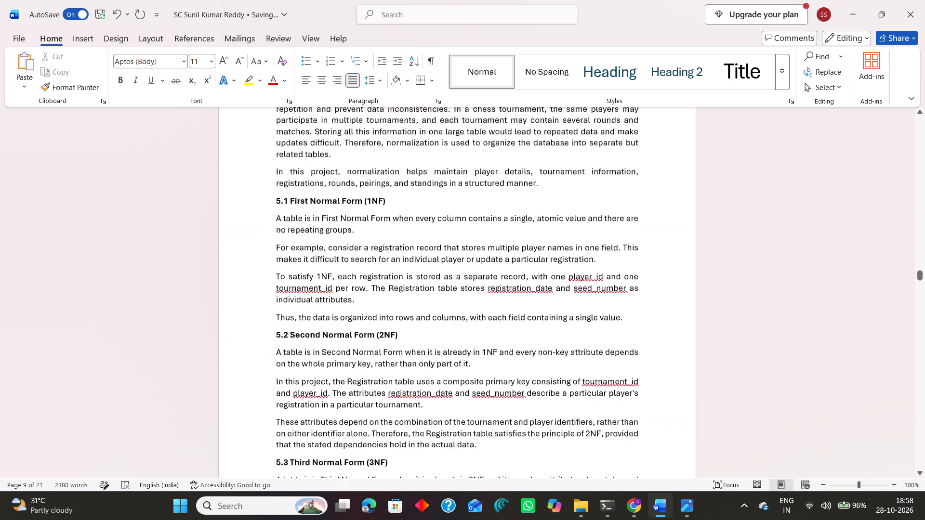
scroll(330, 323, down, 1)
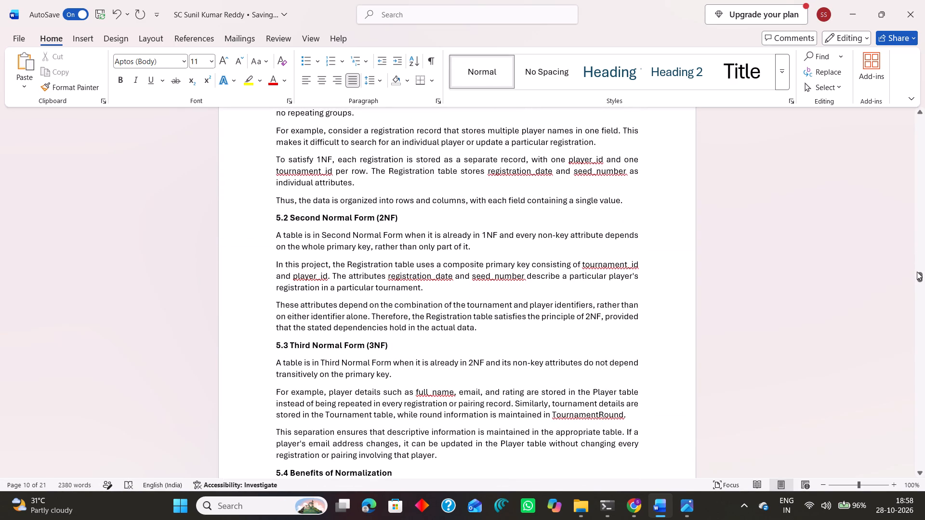
drag(919, 276, 916, 437)
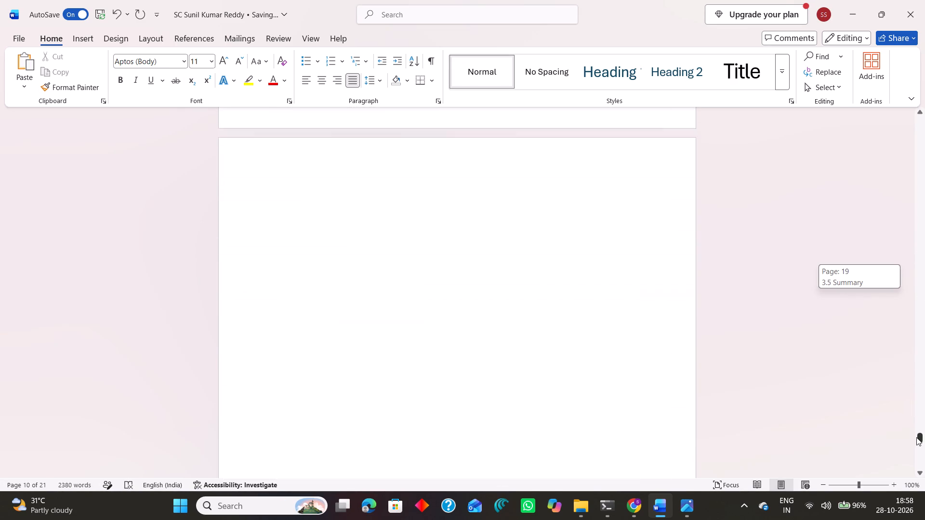
drag(916, 437, 910, 467)
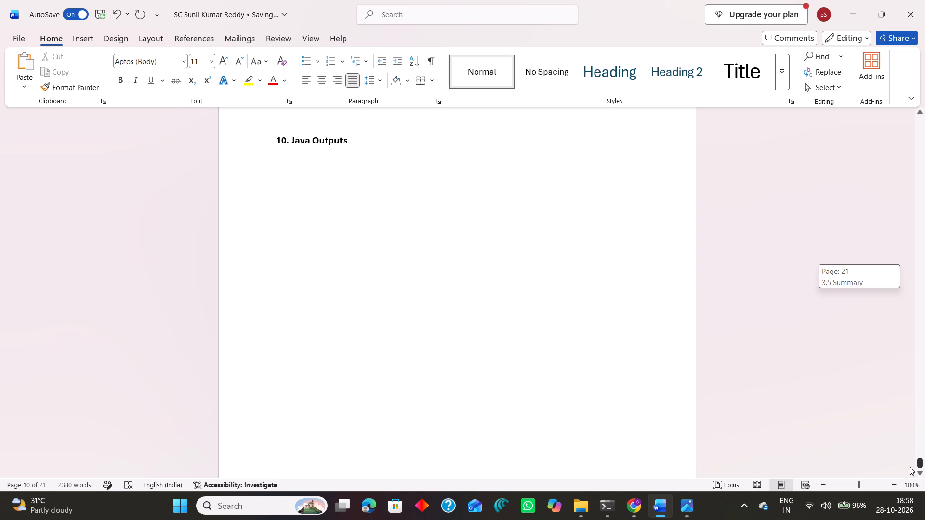
drag(910, 467, 910, 444)
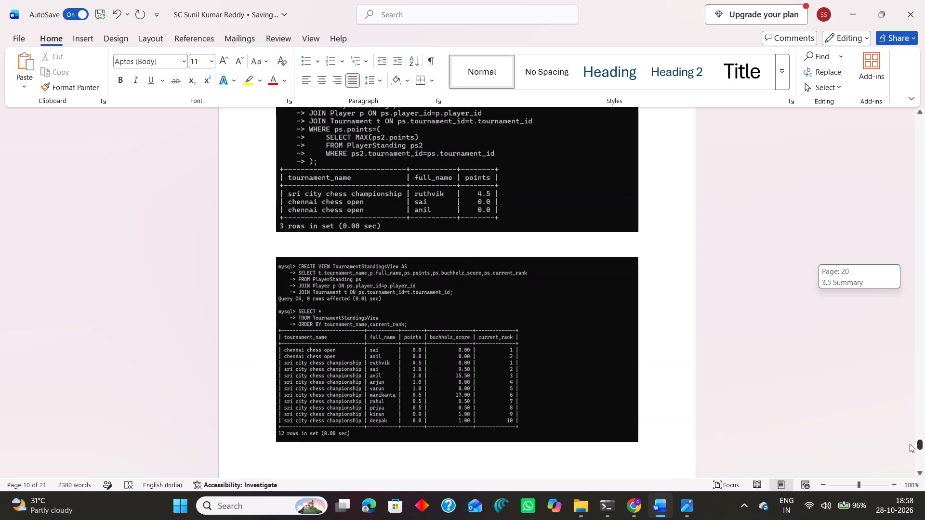
drag(910, 444, 910, 442)
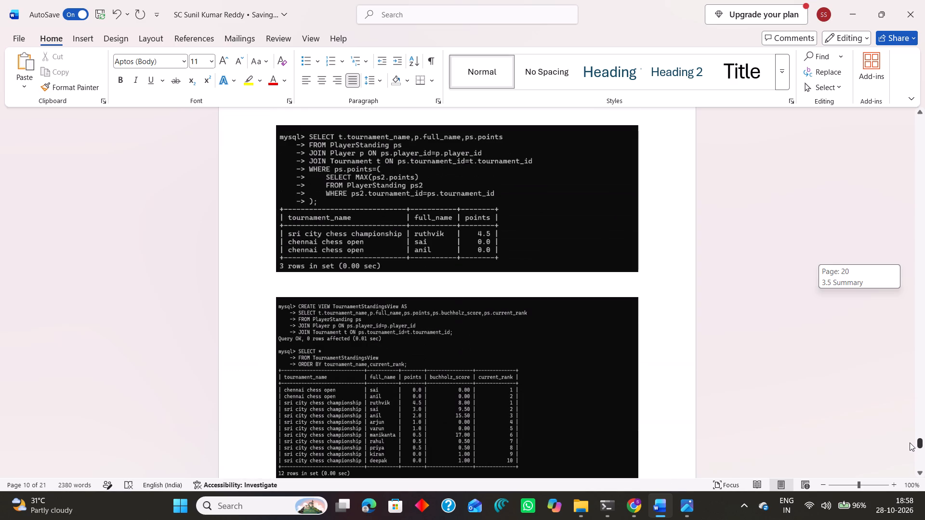
drag(910, 442, 909, 442)
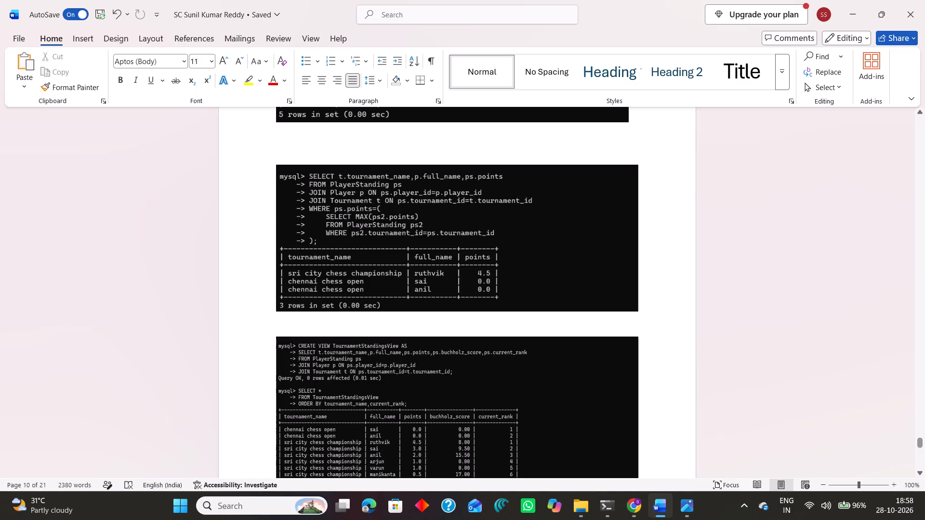
Review the report from the table creation and 7. Insert Statements screenshots through 9. Queries to 10. Java Outputs, checking content and layout.
scroll(758, 252, up, 6)
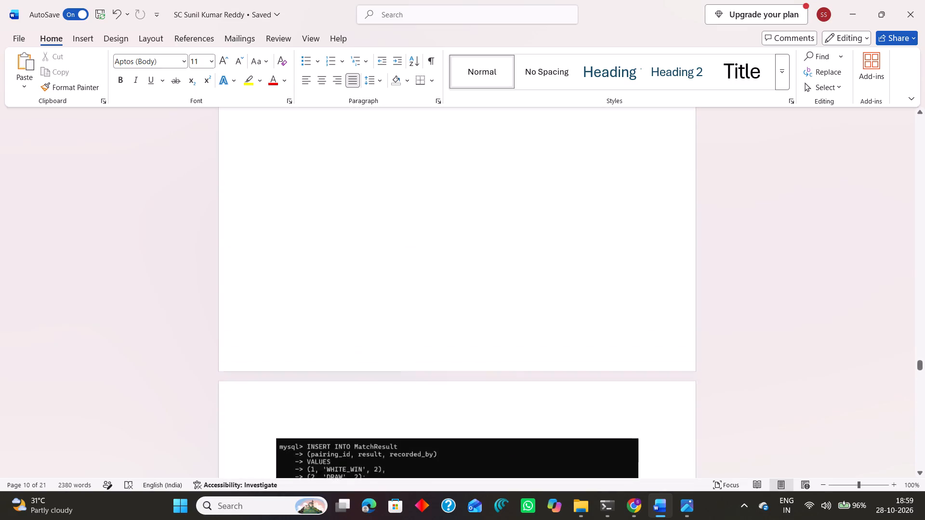
scroll(758, 252, up, 4)
scroll(758, 252, down, 1)
scroll(758, 252, up, 1)
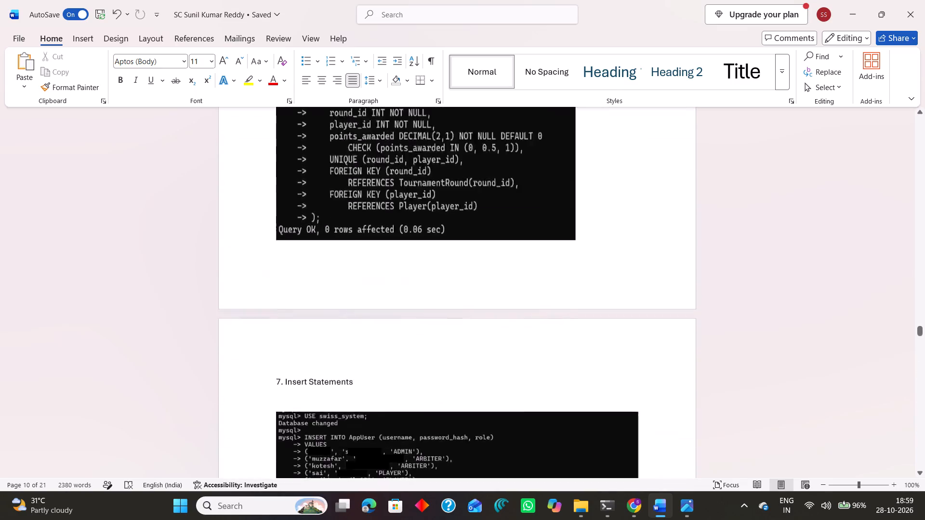
scroll(758, 252, up, 1)
scroll(758, 252, down, 4)
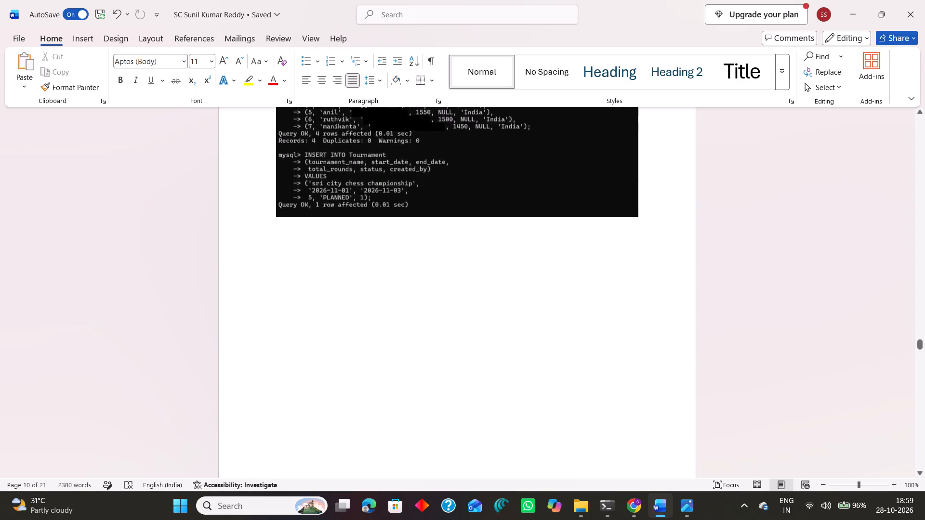
scroll(758, 252, down, 3)
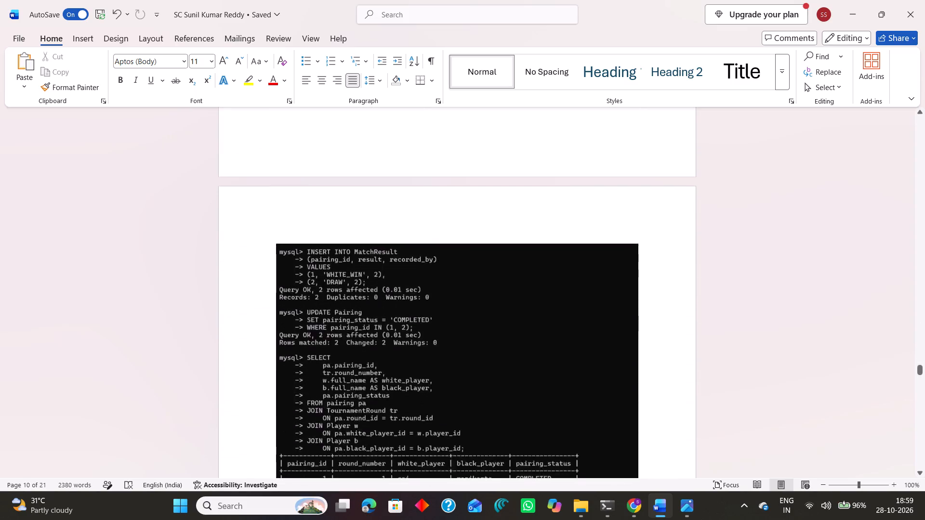
scroll(758, 252, down, 2)
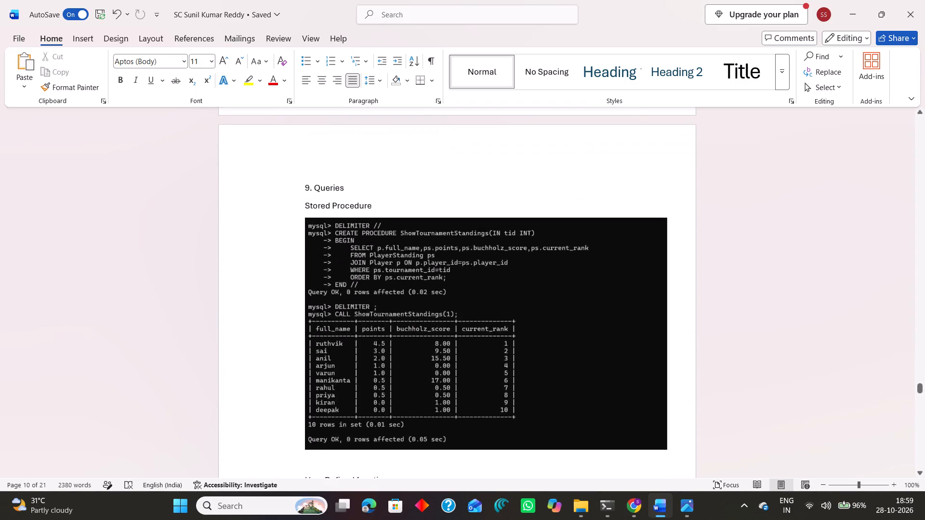
scroll(758, 252, down, 10)
scroll(758, 252, up, 1)
scroll(758, 252, down, 1)
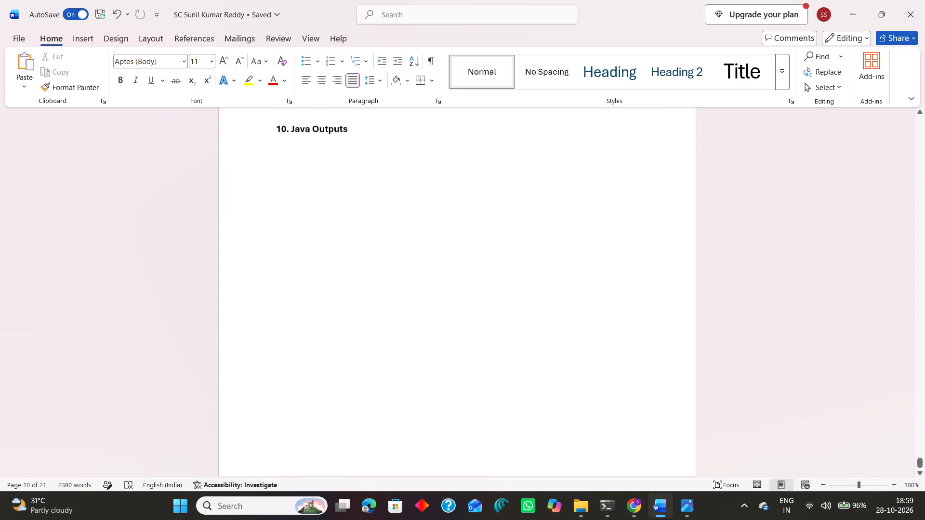
scroll(758, 252, down, 2)
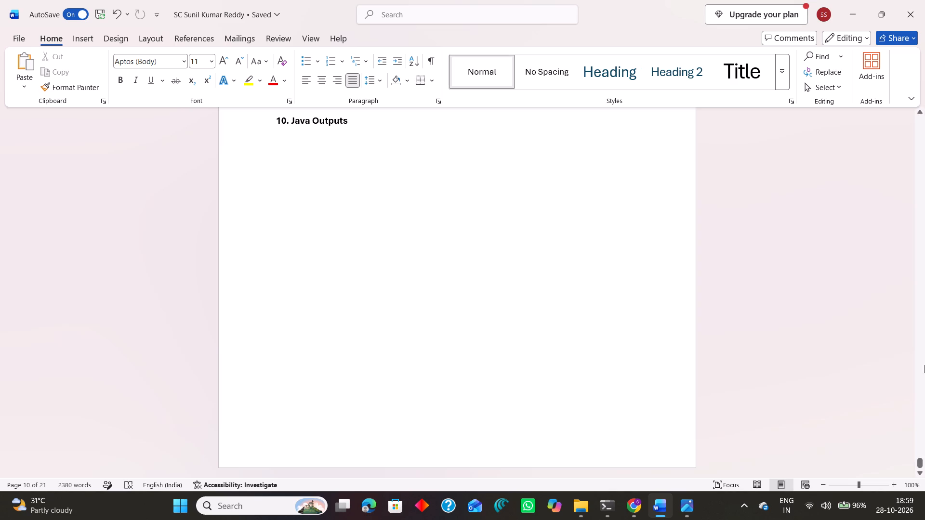
click(584, 503)
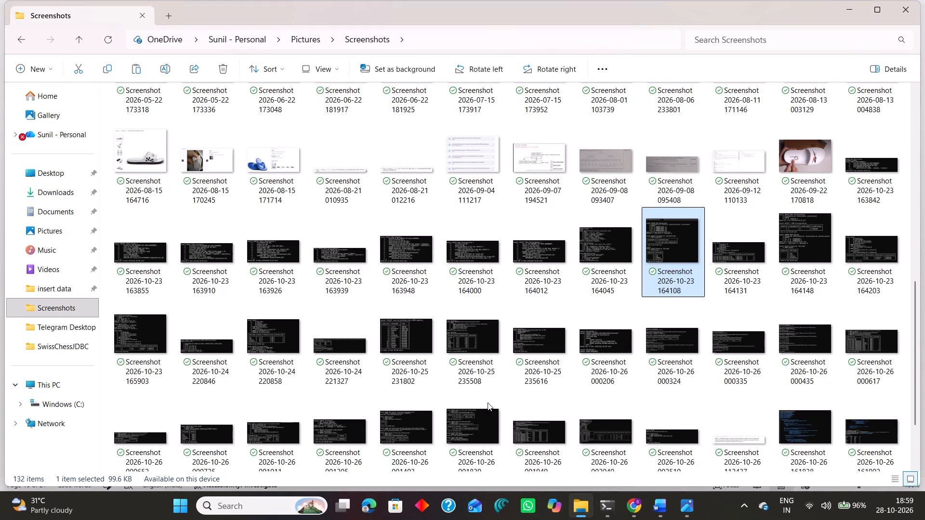
scroll(488, 403, down, 5)
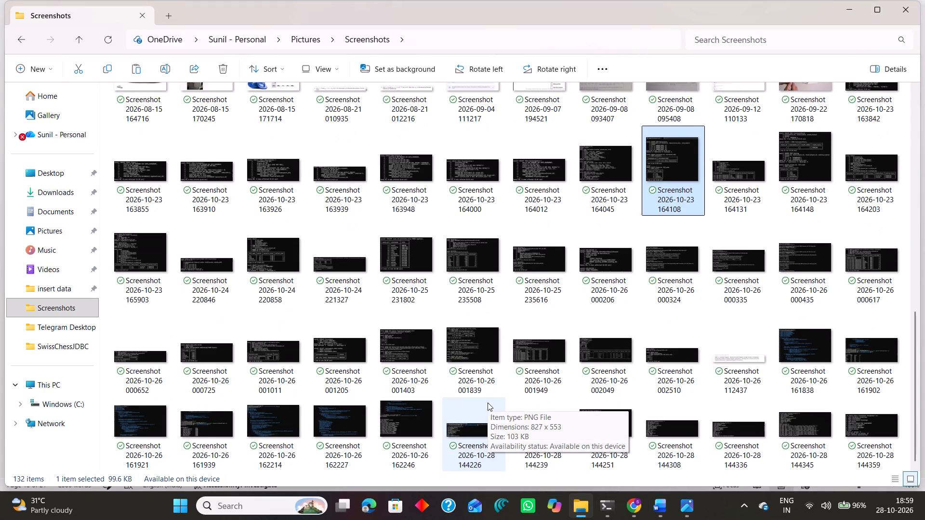
double_click(447, 416)
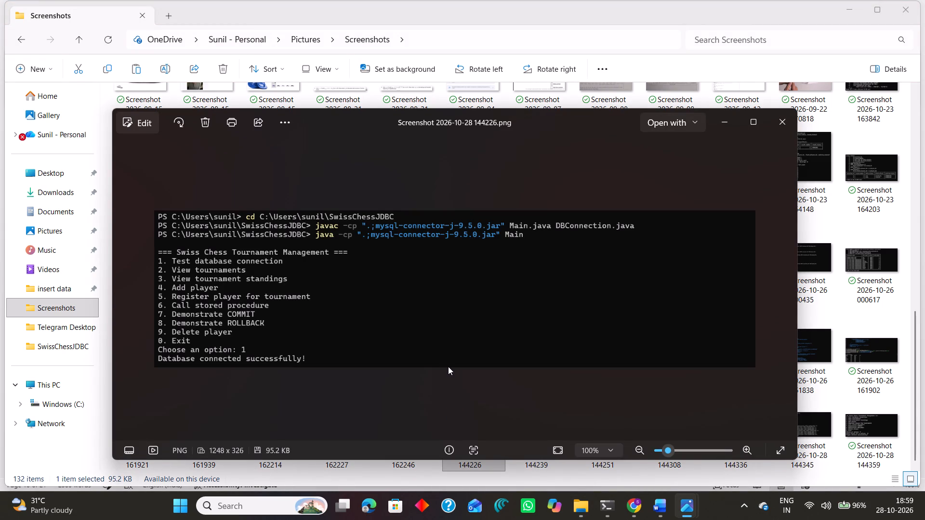
key(Right)
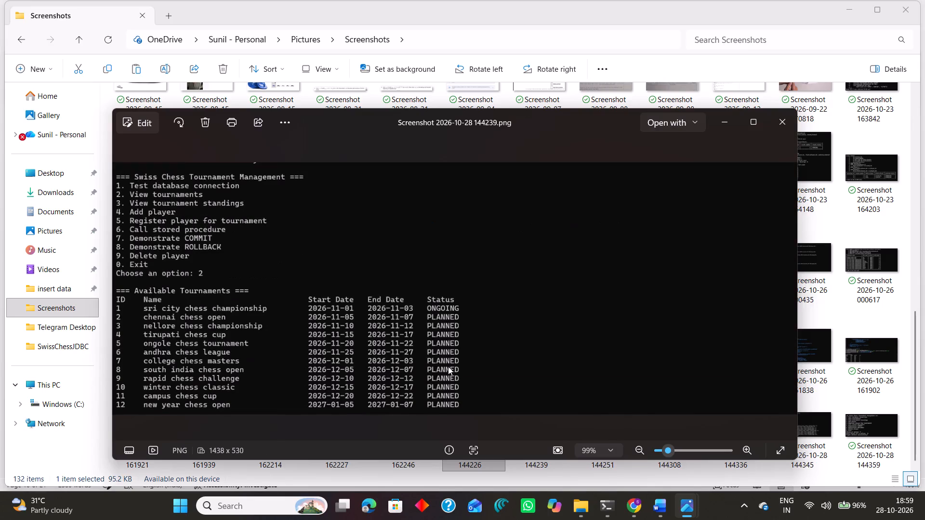
key(Right)
key(Right)
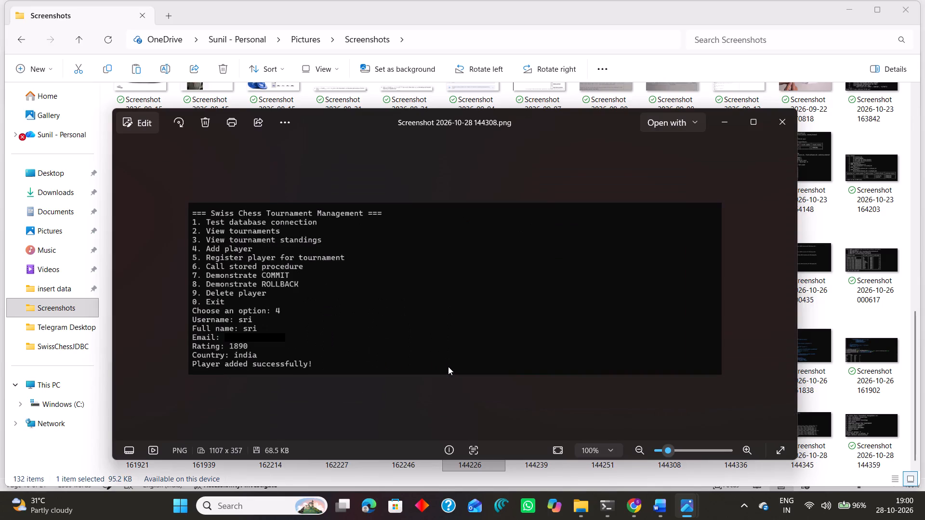
key(Right)
click(448, 366)
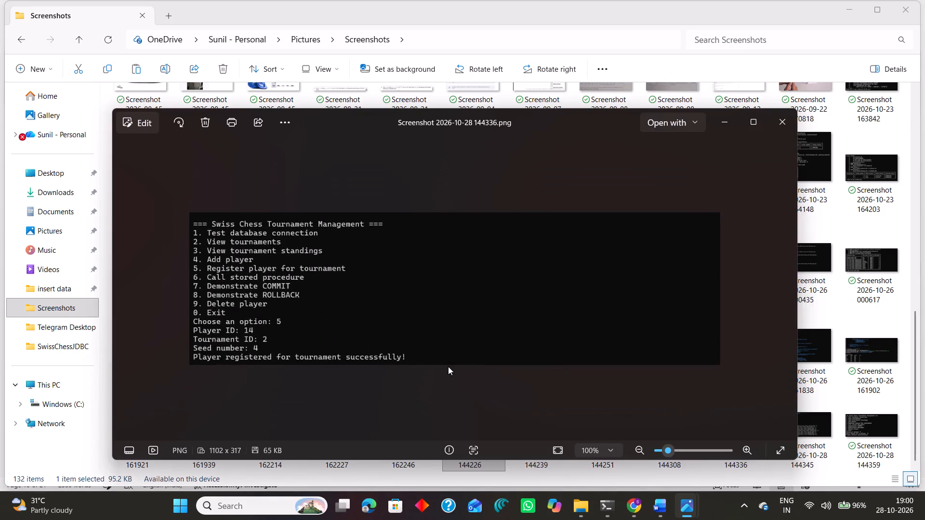
key(Right)
click(448, 366)
key(Right)
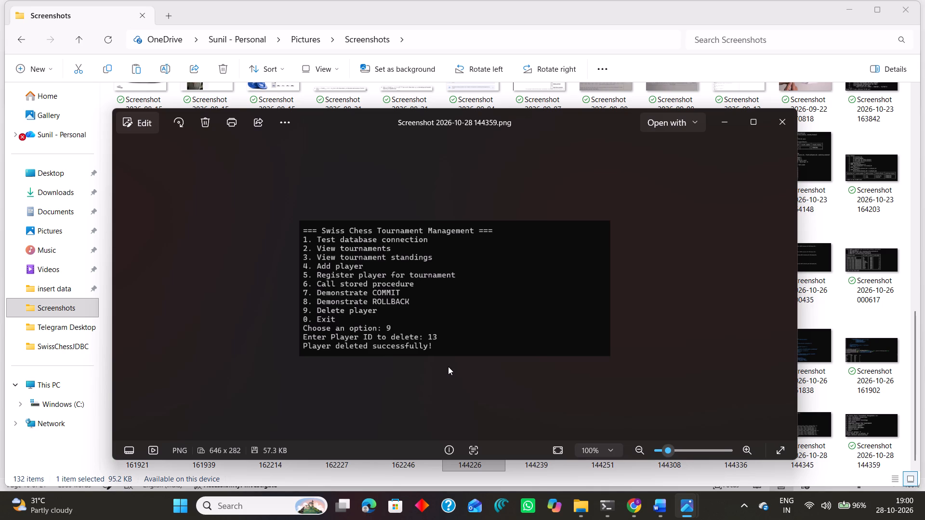
key(Right)
click(732, 113)
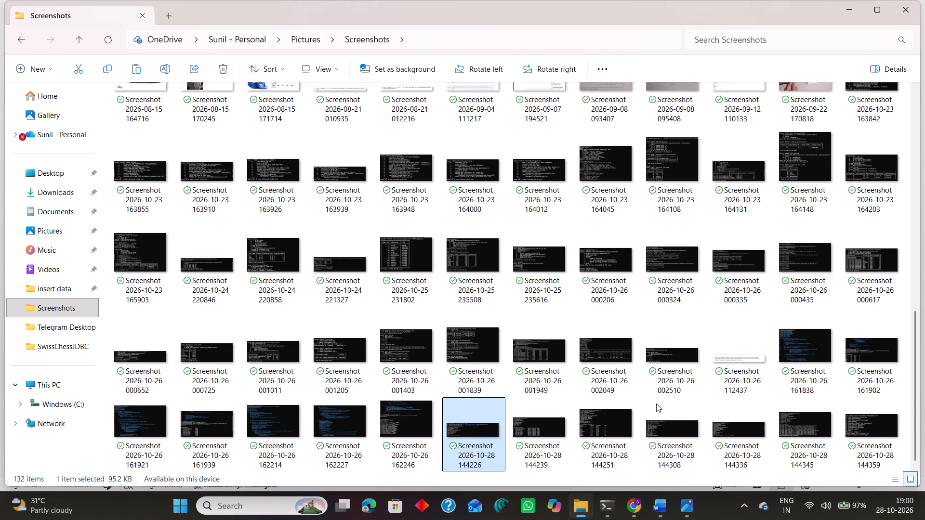
double_click(793, 422)
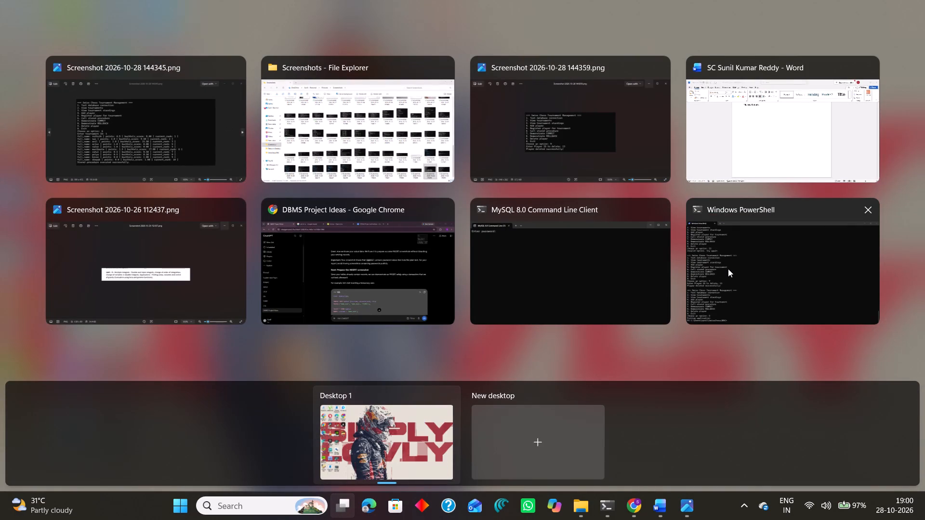
In Windows PowerShell, rerun the Java Main program with the mysql-connector-j-9.5.0.jar classpath and choose option 7, Demonstrate COMMIT.
click(728, 269)
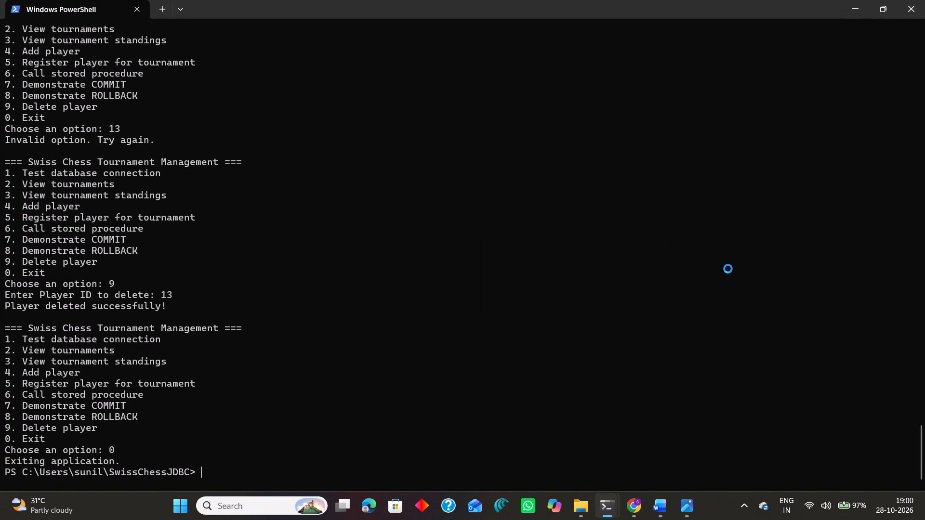
scroll(728, 269, down, 1)
key(7)
key(BackSpace)
key(Up)
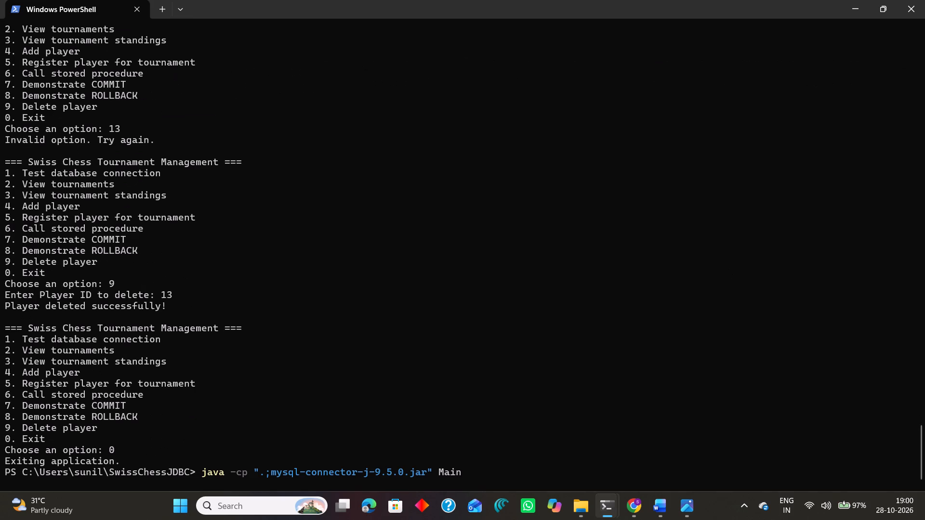
key(Return)
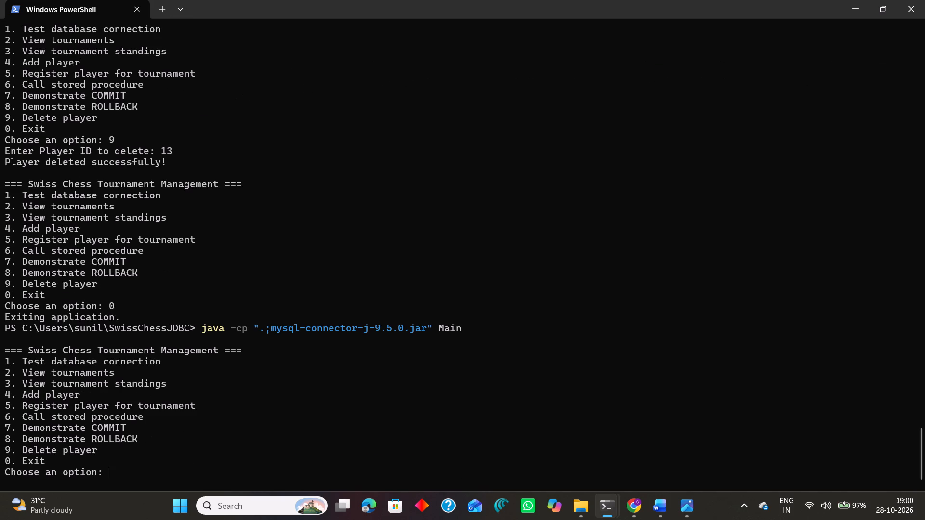
key(7)
key(Return)
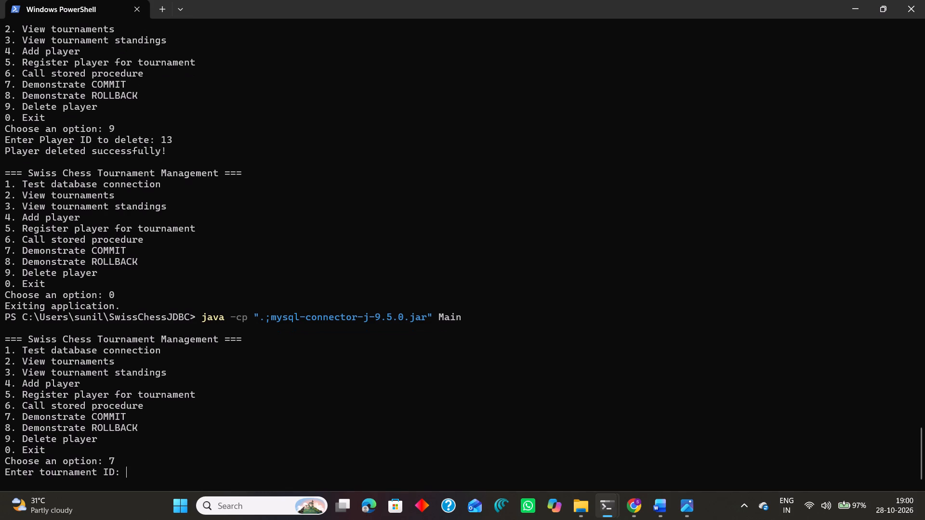
Capture a screenshot of the earlier option 7 COMMIT run for tournament ID 1 and player ID 5, from its menu heading to the result line.
scroll(754, 194, up, 1)
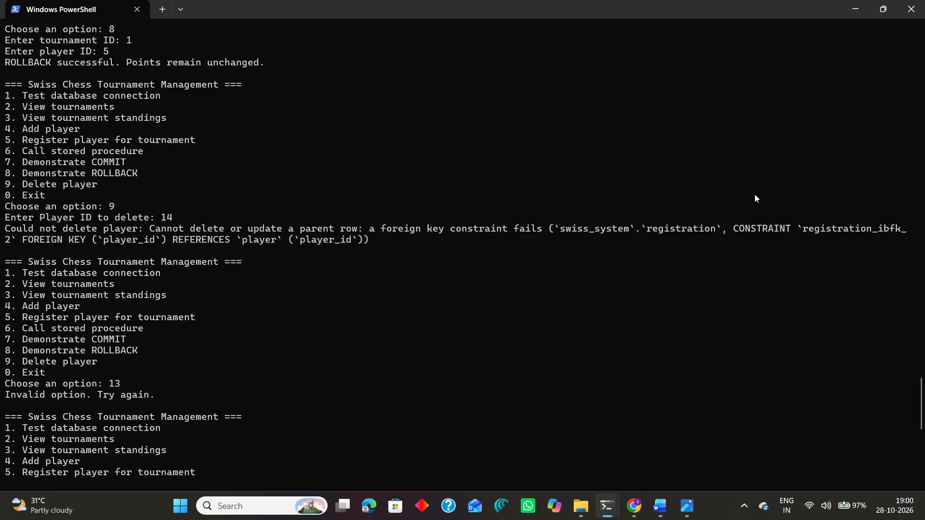
scroll(754, 194, up, 2)
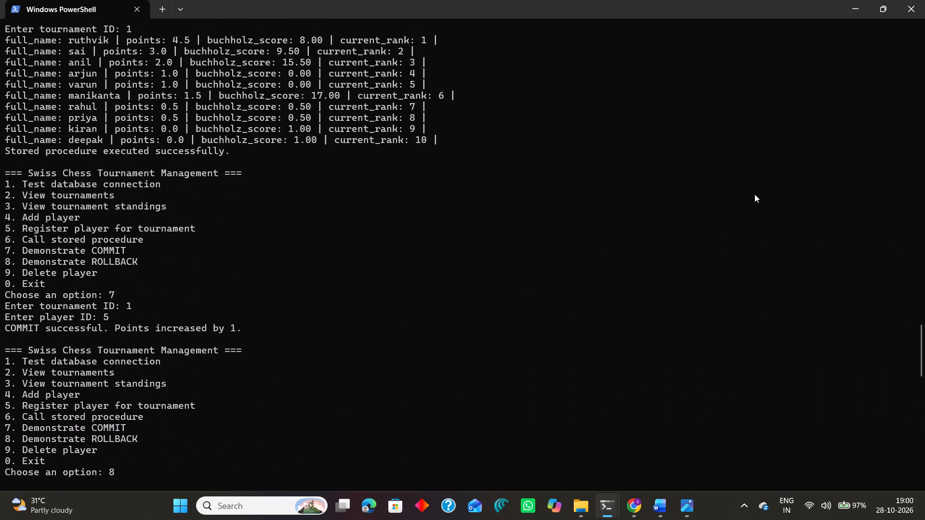
scroll(754, 194, down, 1)
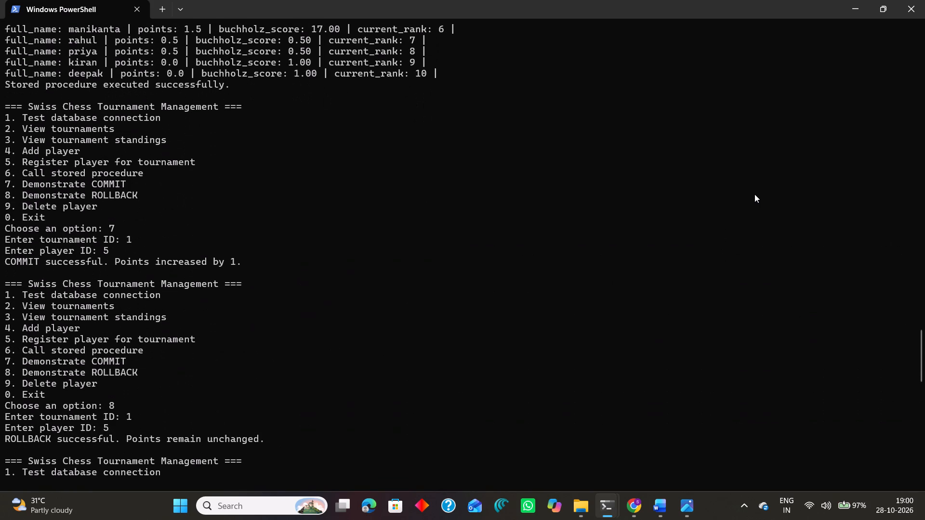
scroll(754, 194, down, 1)
key(Print)
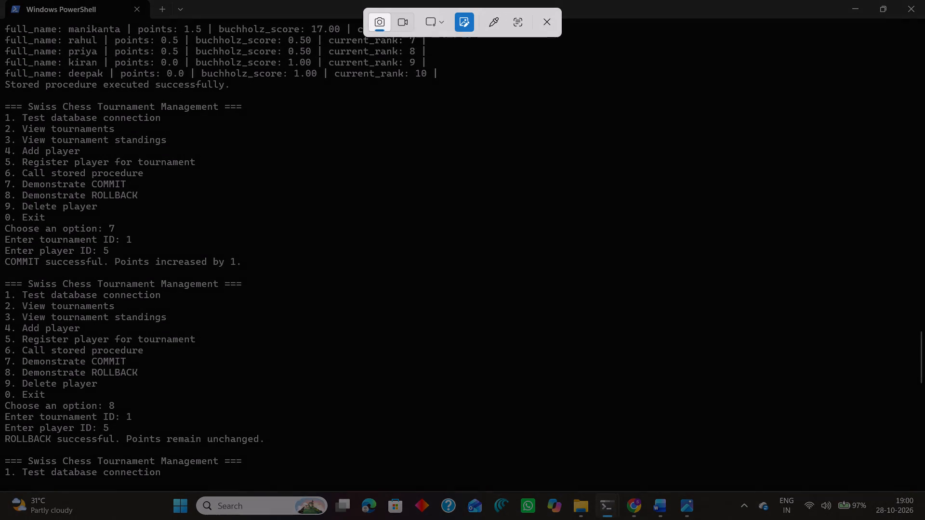
drag(0, 94, 56, 144)
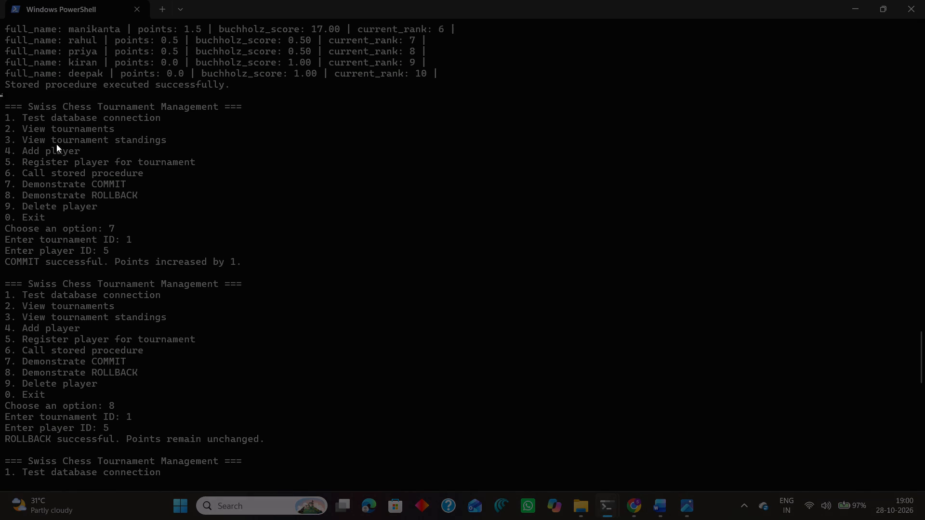
drag(56, 144, 417, 275)
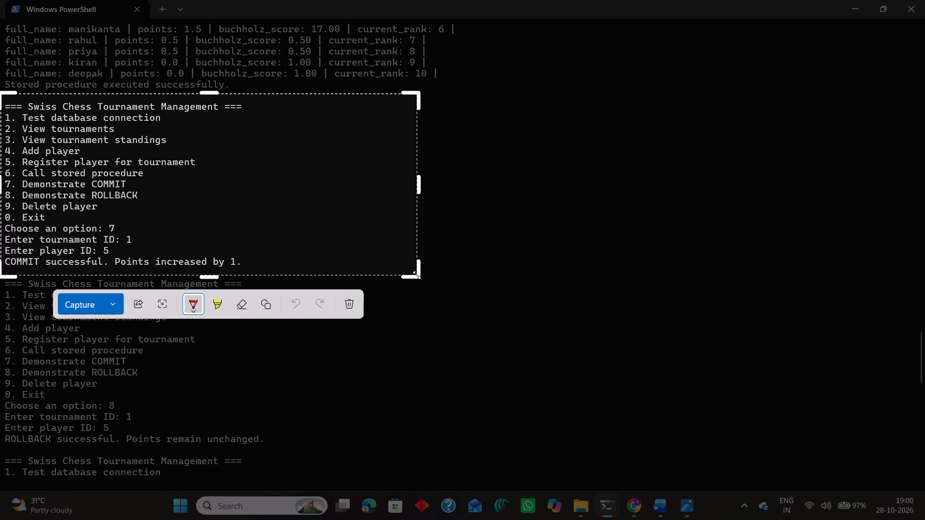
drag(419, 276, 505, 281)
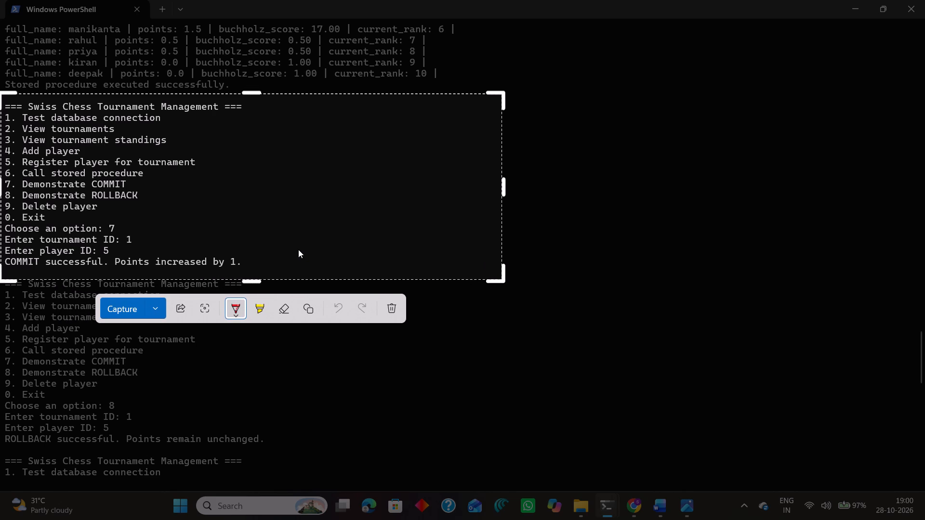
click(120, 311)
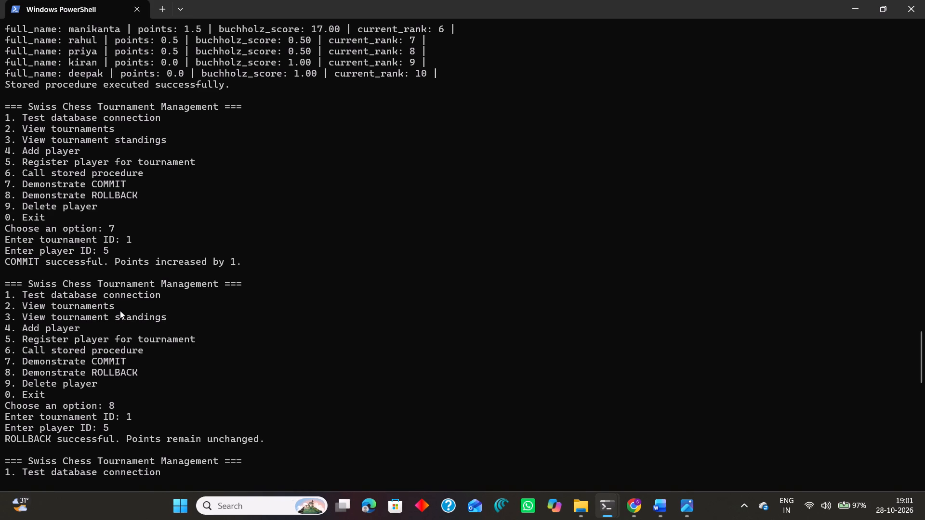
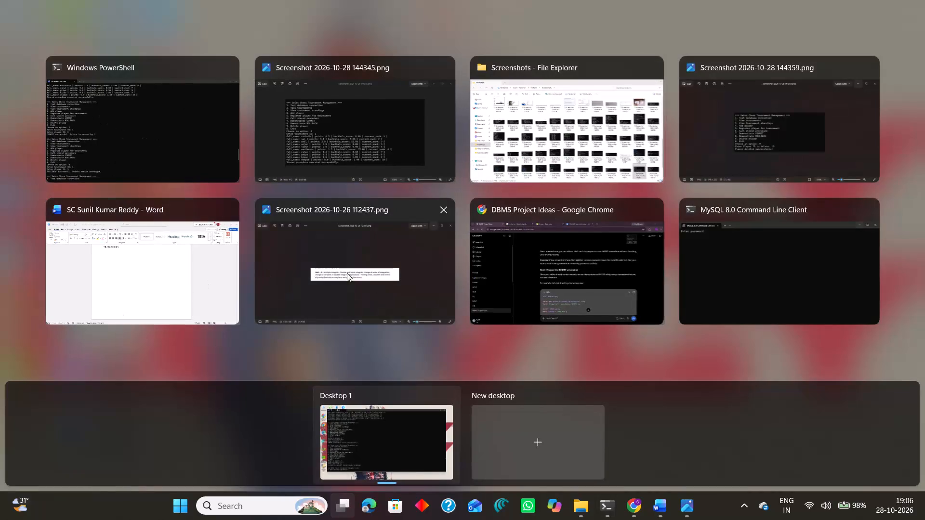
click(544, 106)
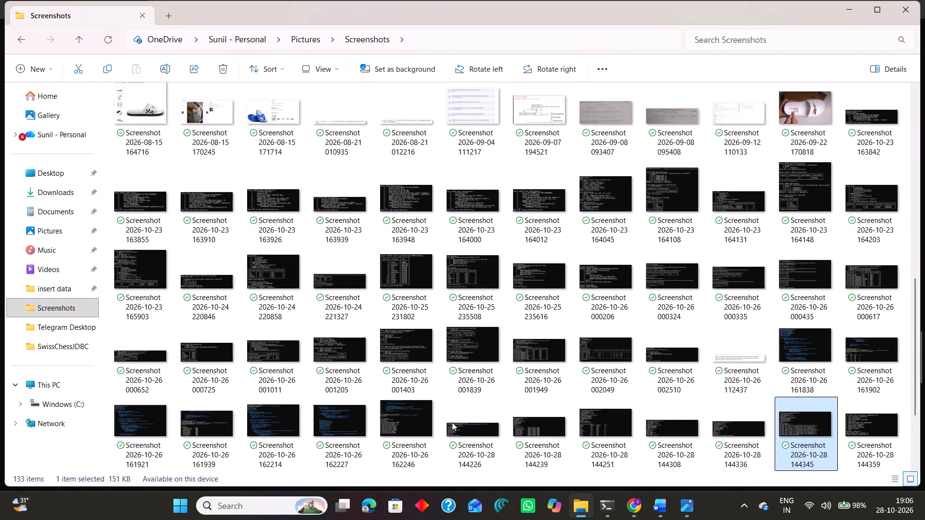
double_click(452, 422)
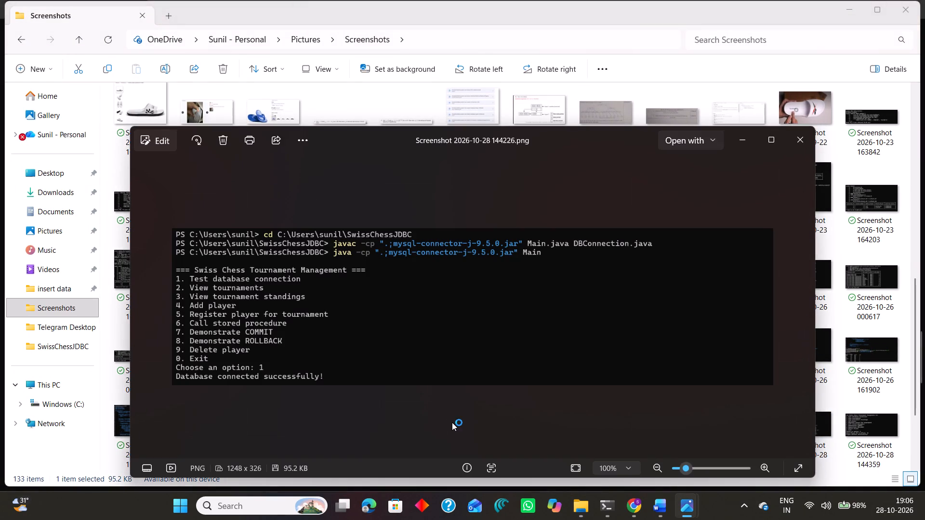
key(Right)
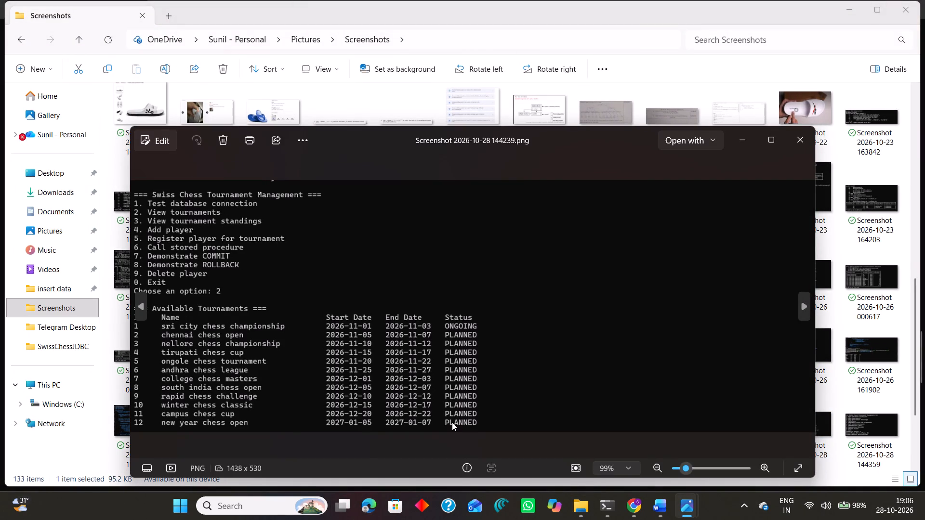
key(Right)
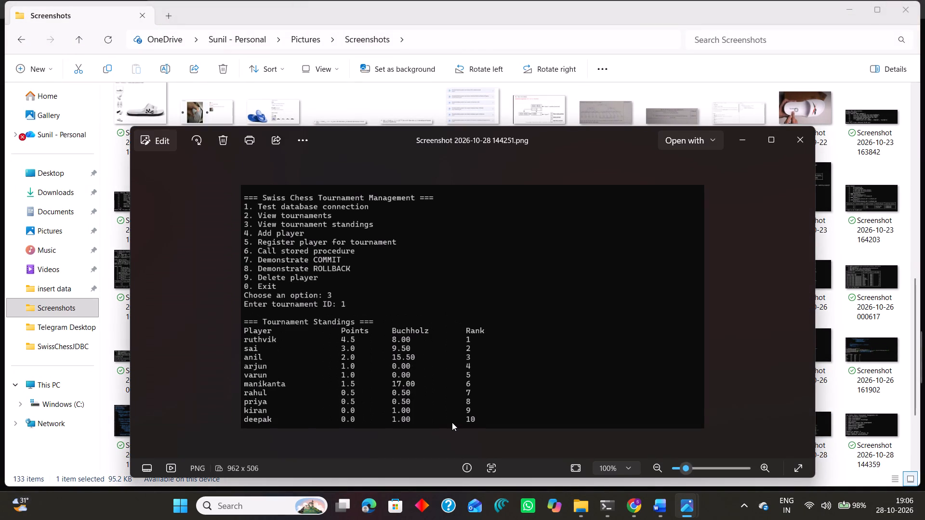
key(Right)
key(Right)
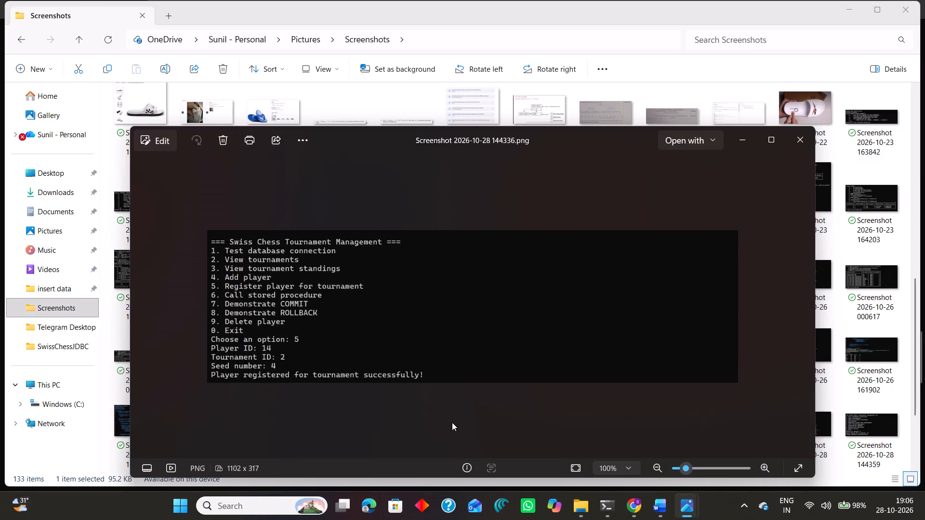
key(Right)
key(Right)
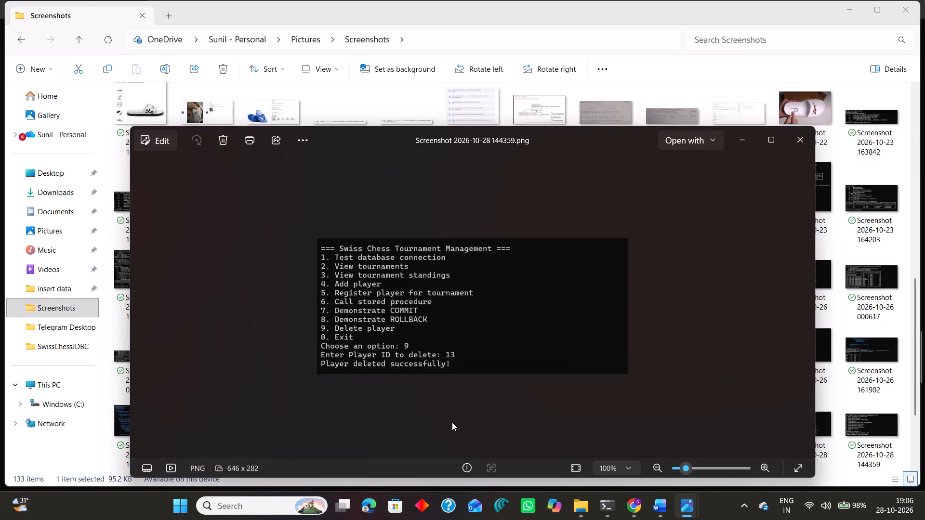
key(Right)
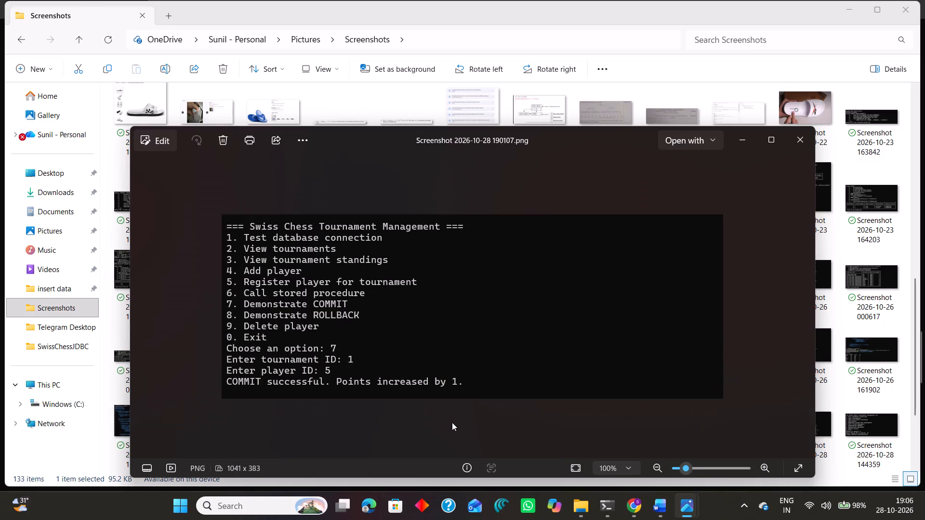
key(Right)
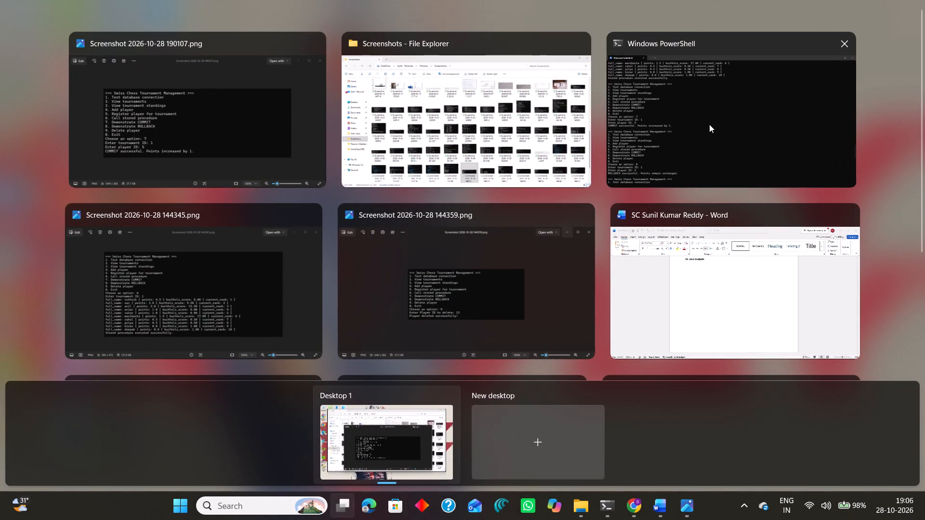
In Windows PowerShell, capture a screenshot of the option 8 ROLLBACK run for tournament ID 1 and player ID 5, from menu heading to result line.
click(709, 124)
key(Print)
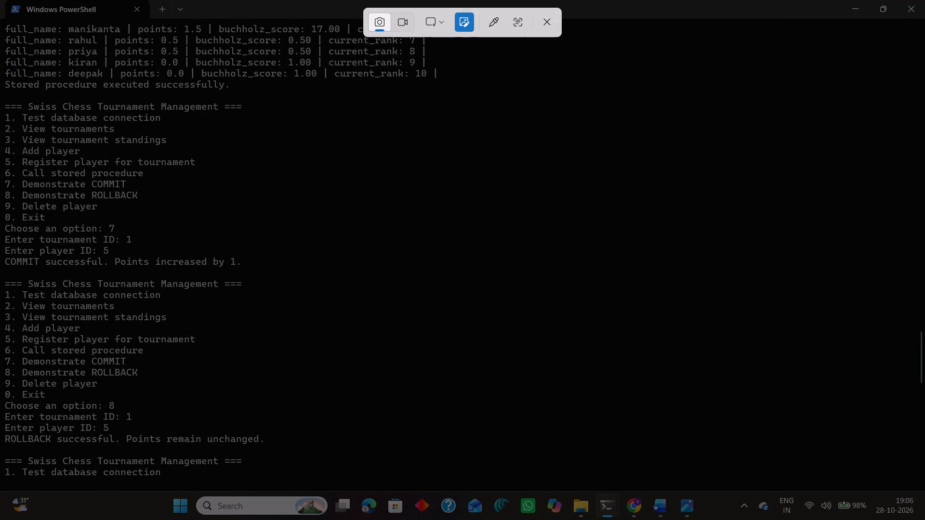
drag(0, 270, 444, 455)
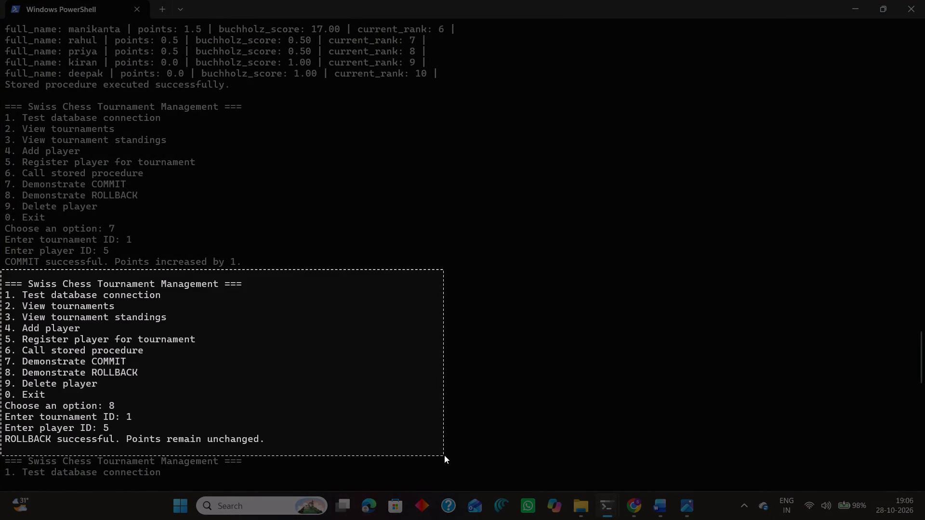
drag(444, 455, 572, 448)
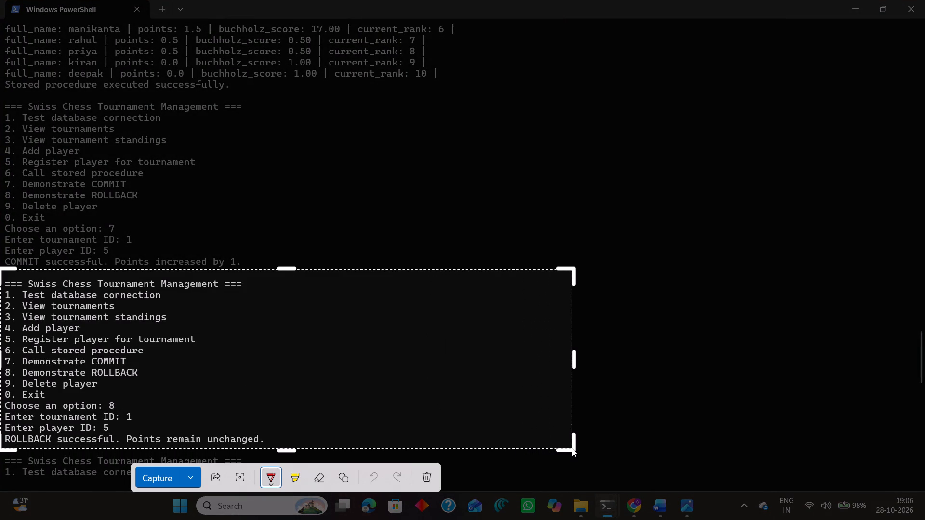
click(145, 476)
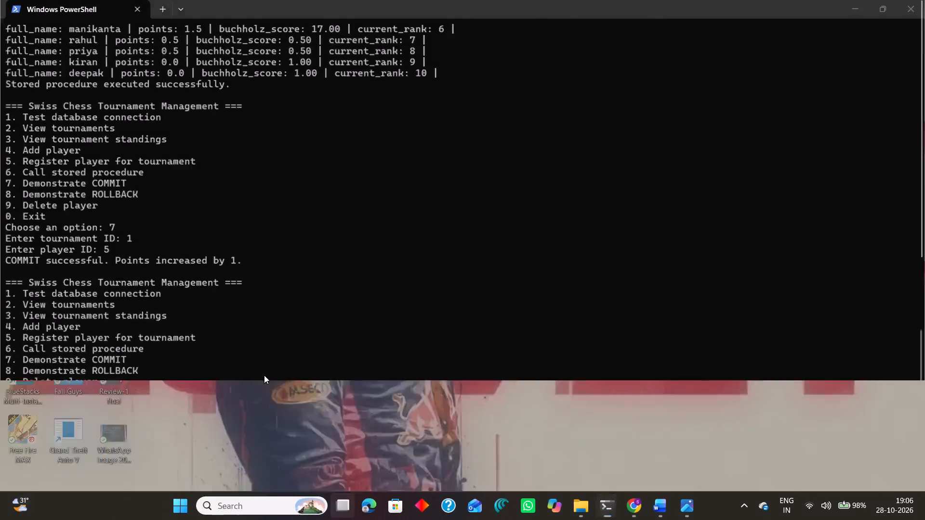
Switch back to the Screenshots folder in File Explorer.
click(644, 114)
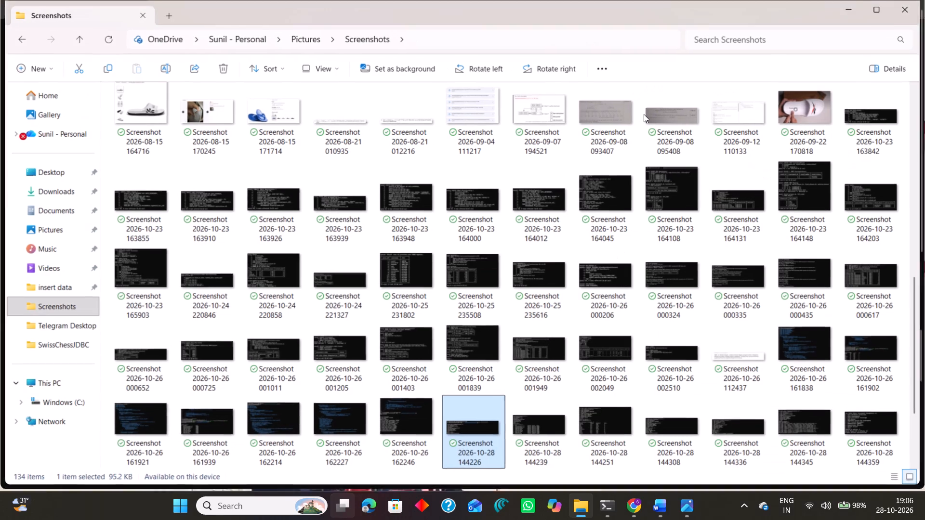